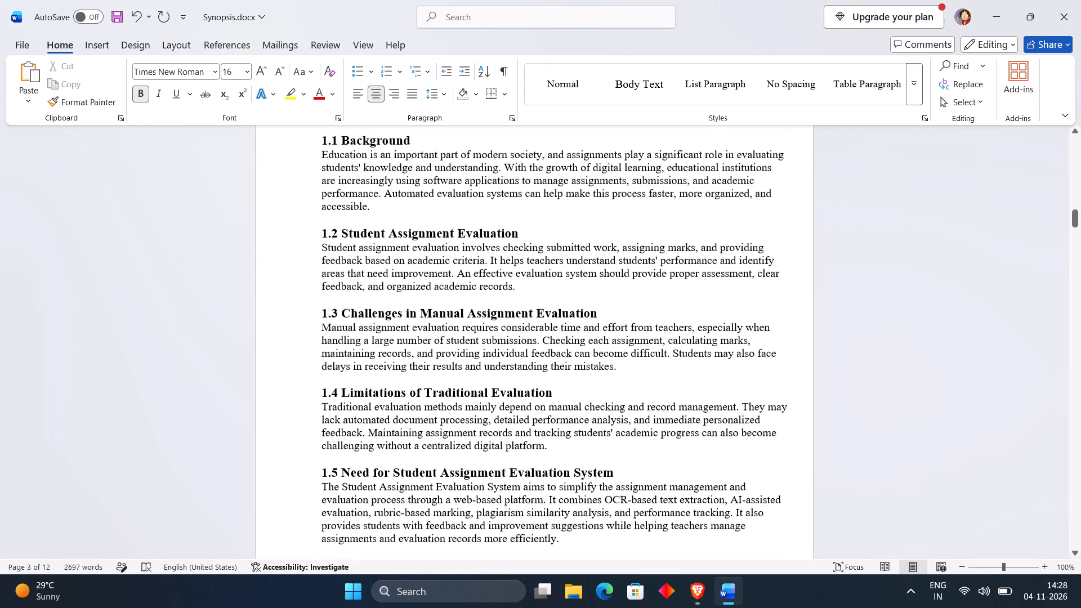
{"action": "scroll", "coordinate": [393, 185], "scroll_direction": "down", "scroll_amount": 6}
{"action": "scroll", "coordinate": [393, 189], "scroll_direction": "up", "scroll_amount": 14}
{"action": "scroll", "coordinate": [399, 189], "scroll_direction": "down", "scroll_amount": 9}
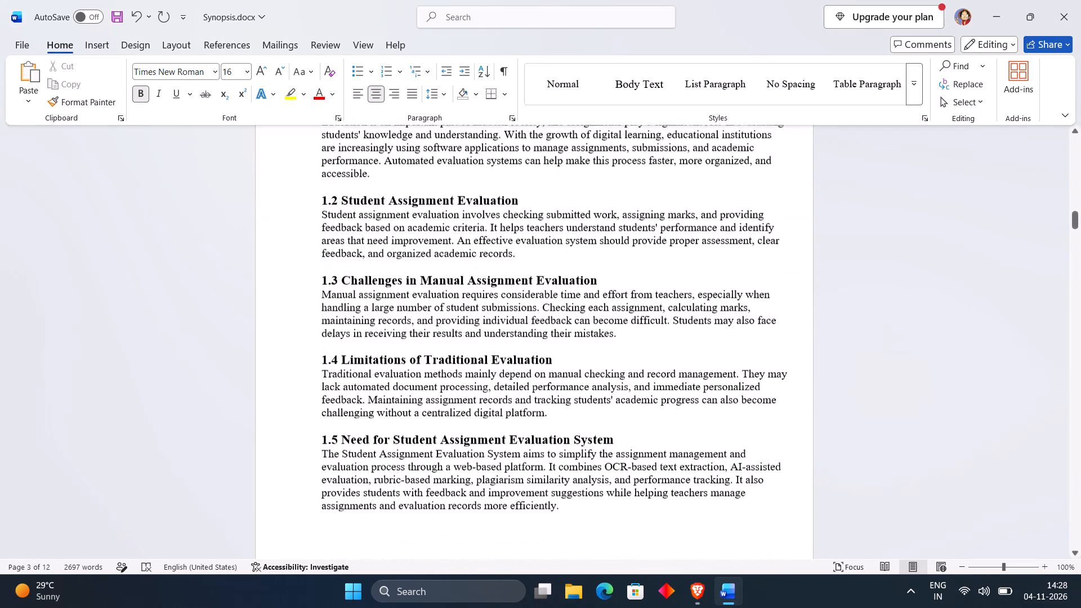
{"action": "scroll", "coordinate": [400, 189], "scroll_direction": "down", "scroll_amount": 6}
{"action": "key", "text": "alt+Tab"}
{"action": "scroll", "coordinate": [423, 214], "scroll_direction": "up", "scroll_amount": 13}
{"action": "scroll", "coordinate": [424, 214], "scroll_direction": "down", "scroll_amount": 3}
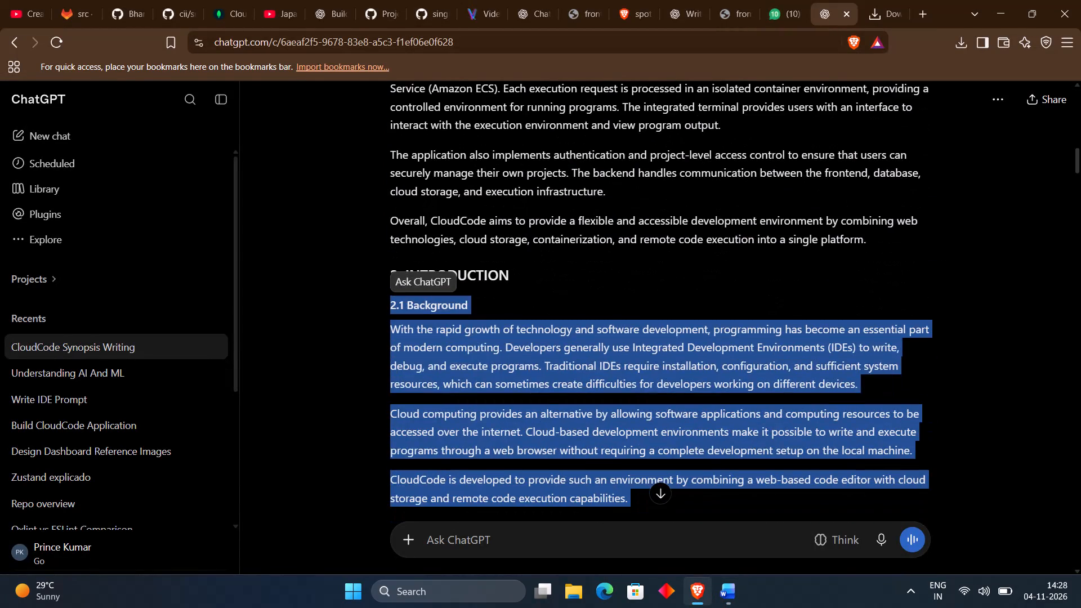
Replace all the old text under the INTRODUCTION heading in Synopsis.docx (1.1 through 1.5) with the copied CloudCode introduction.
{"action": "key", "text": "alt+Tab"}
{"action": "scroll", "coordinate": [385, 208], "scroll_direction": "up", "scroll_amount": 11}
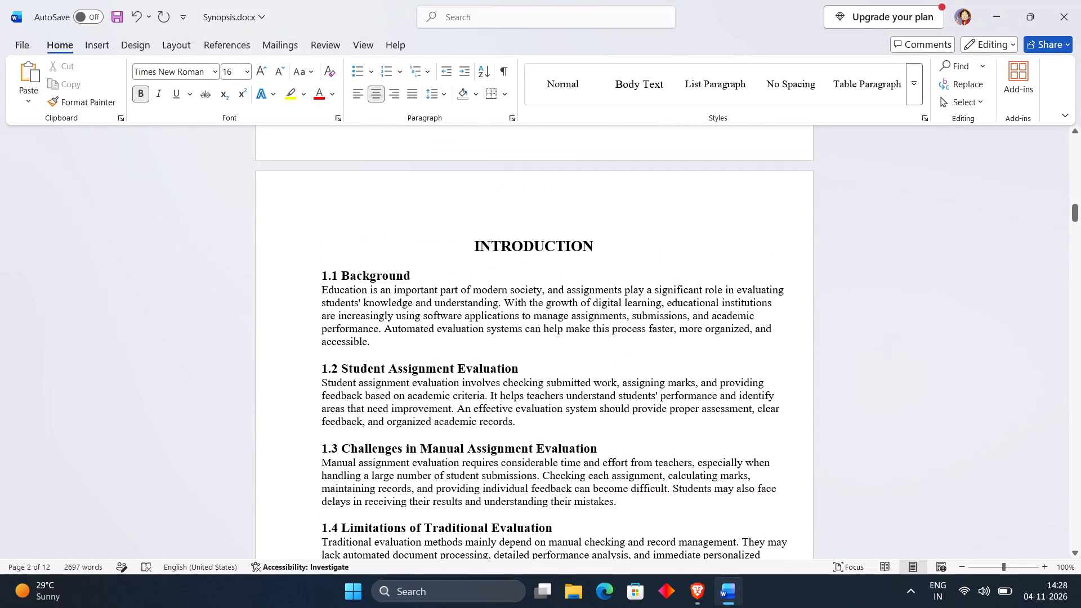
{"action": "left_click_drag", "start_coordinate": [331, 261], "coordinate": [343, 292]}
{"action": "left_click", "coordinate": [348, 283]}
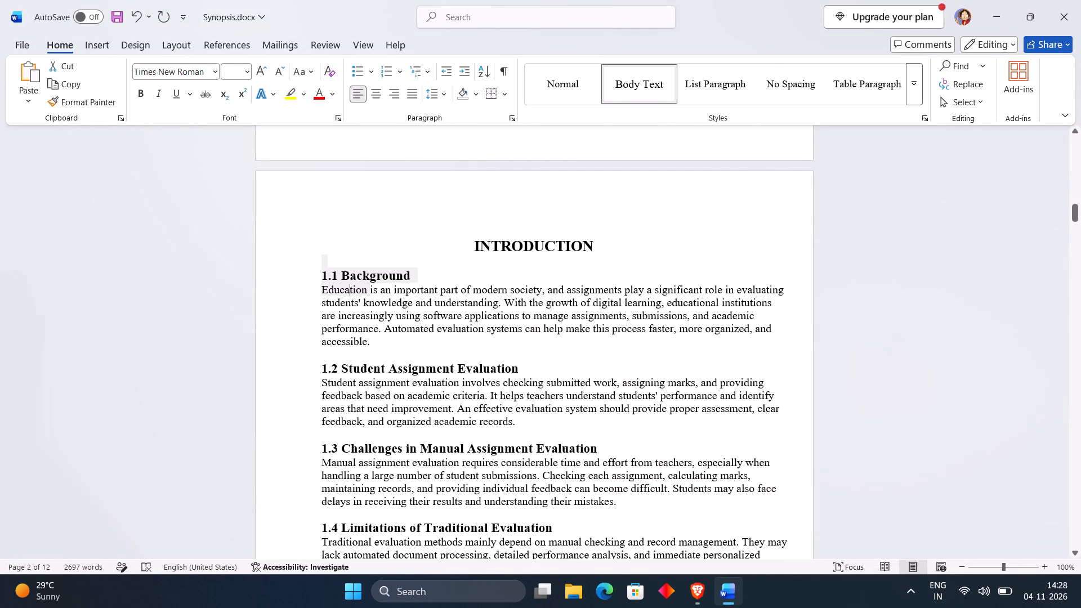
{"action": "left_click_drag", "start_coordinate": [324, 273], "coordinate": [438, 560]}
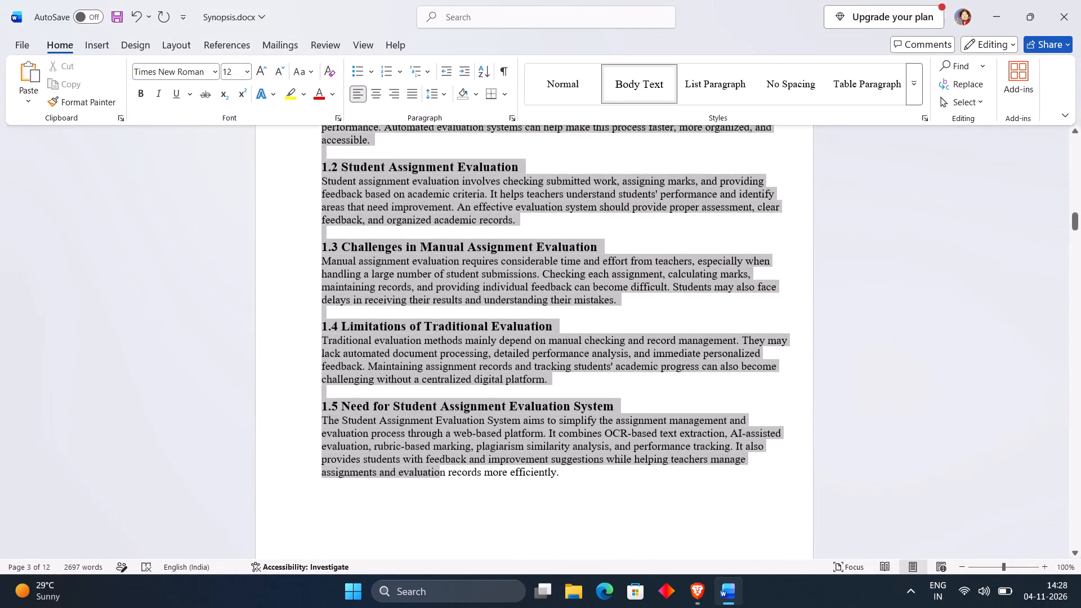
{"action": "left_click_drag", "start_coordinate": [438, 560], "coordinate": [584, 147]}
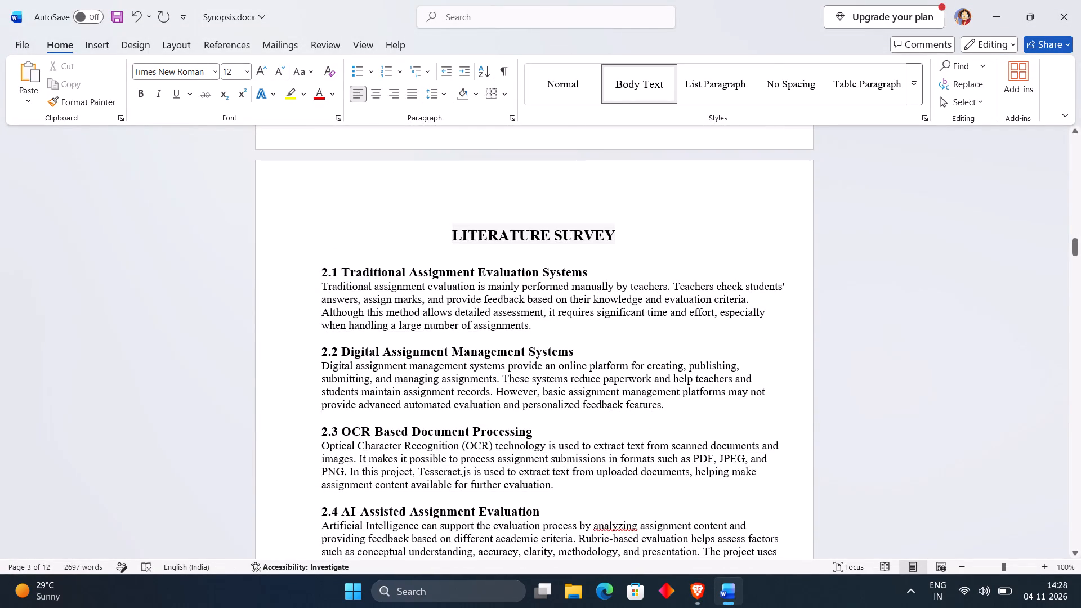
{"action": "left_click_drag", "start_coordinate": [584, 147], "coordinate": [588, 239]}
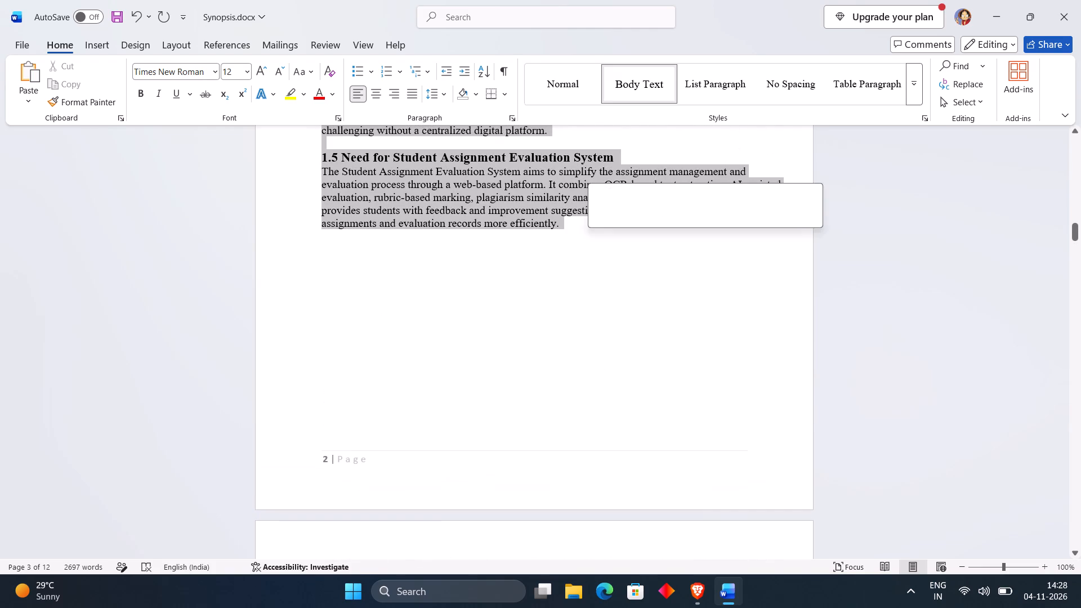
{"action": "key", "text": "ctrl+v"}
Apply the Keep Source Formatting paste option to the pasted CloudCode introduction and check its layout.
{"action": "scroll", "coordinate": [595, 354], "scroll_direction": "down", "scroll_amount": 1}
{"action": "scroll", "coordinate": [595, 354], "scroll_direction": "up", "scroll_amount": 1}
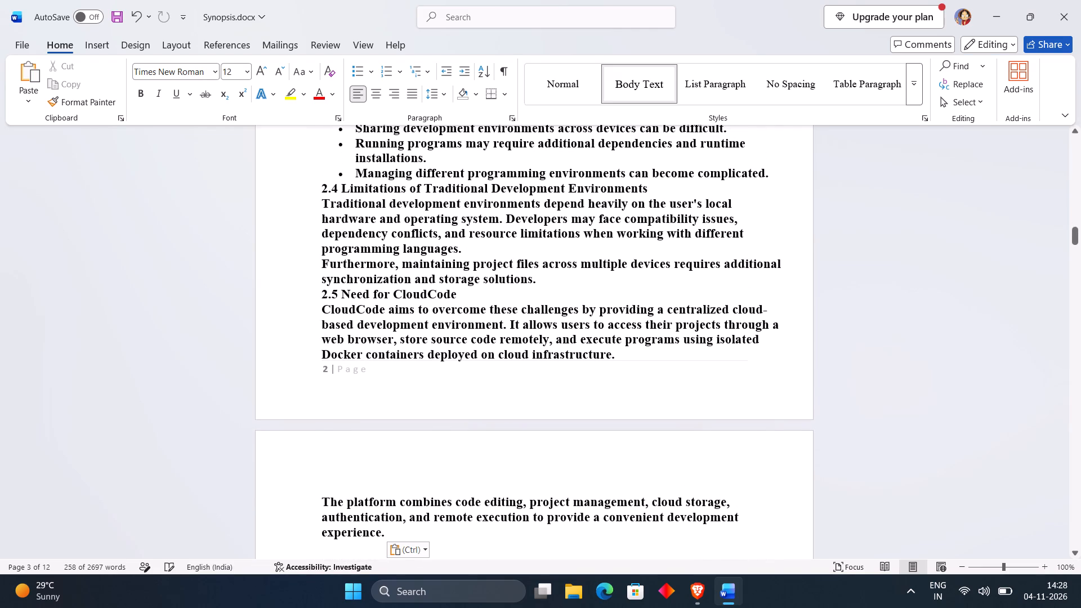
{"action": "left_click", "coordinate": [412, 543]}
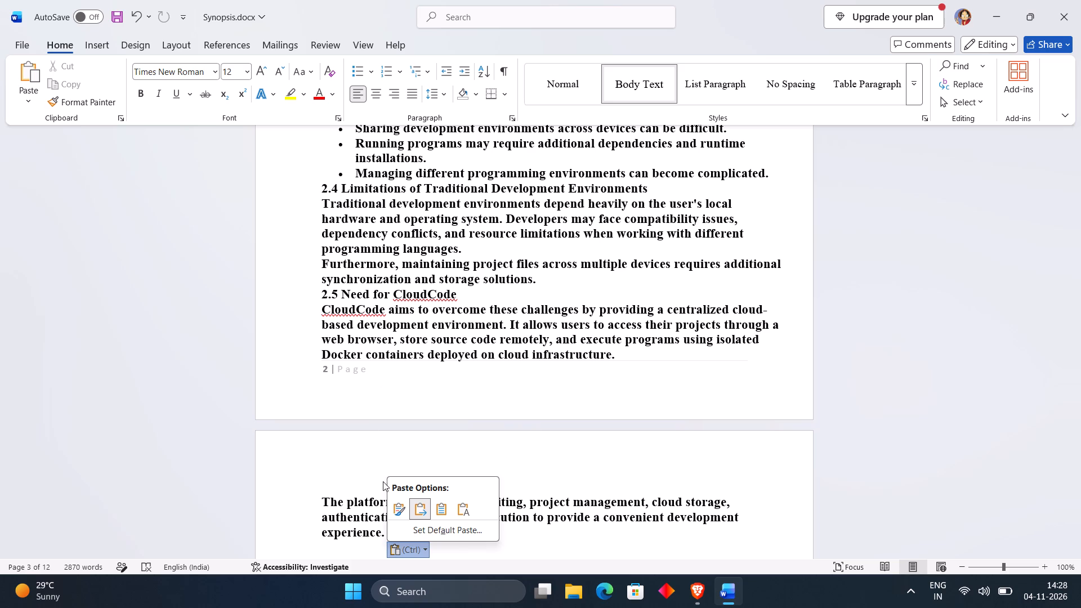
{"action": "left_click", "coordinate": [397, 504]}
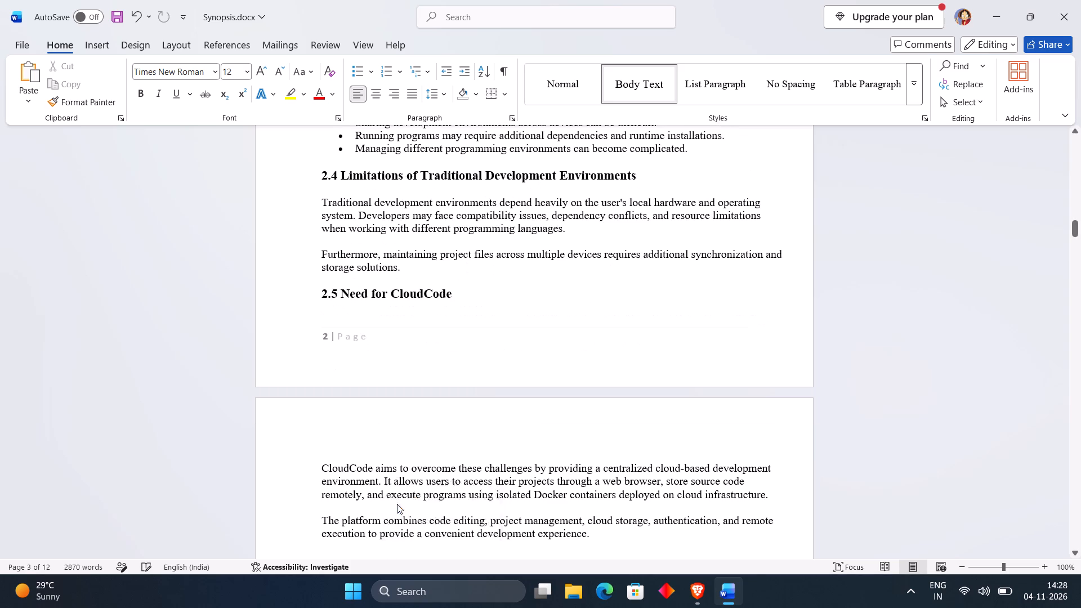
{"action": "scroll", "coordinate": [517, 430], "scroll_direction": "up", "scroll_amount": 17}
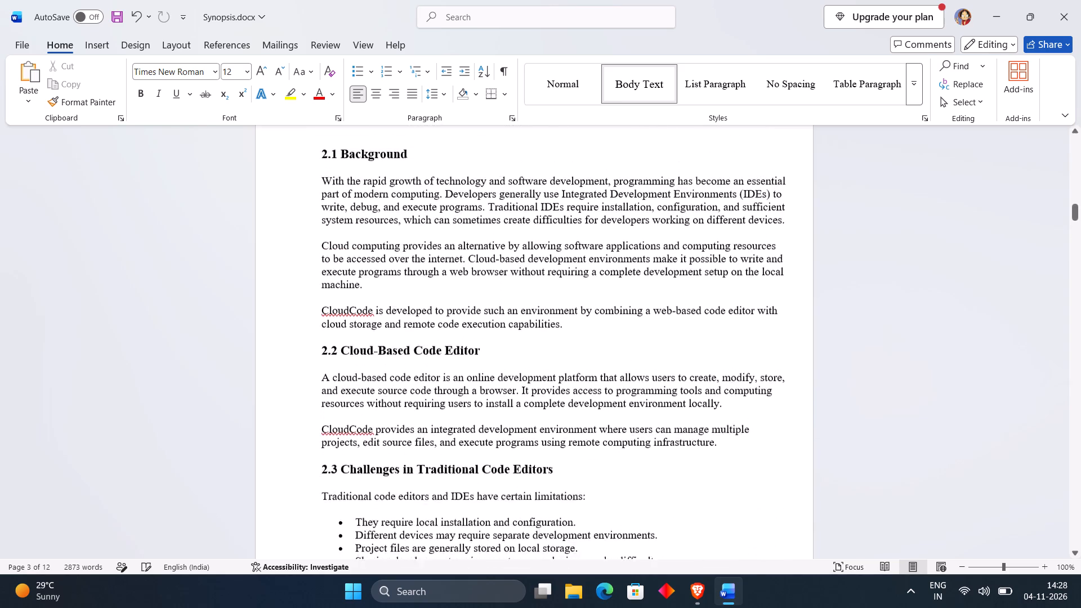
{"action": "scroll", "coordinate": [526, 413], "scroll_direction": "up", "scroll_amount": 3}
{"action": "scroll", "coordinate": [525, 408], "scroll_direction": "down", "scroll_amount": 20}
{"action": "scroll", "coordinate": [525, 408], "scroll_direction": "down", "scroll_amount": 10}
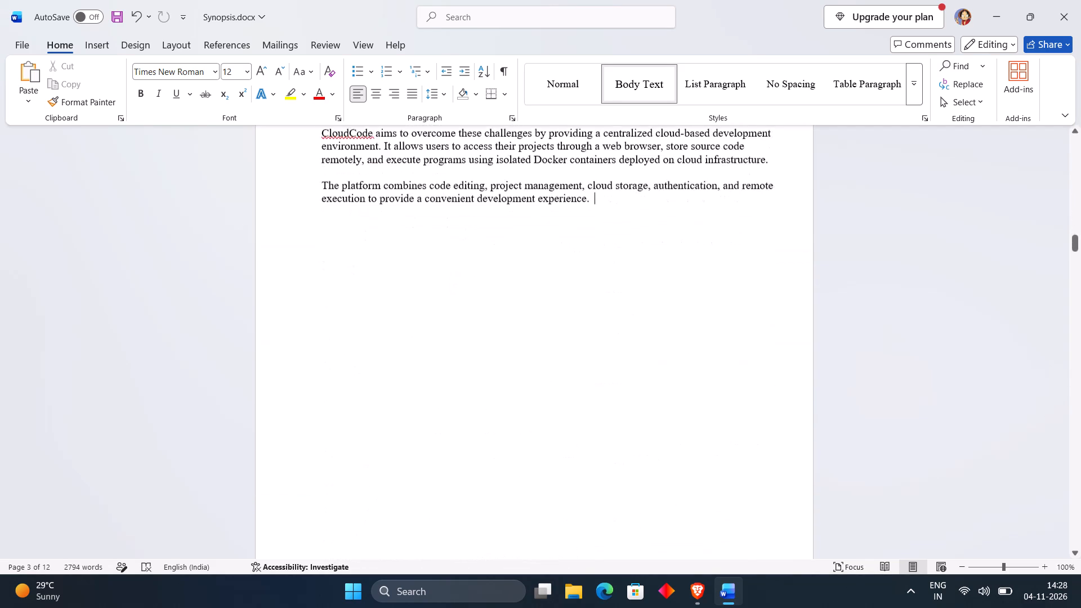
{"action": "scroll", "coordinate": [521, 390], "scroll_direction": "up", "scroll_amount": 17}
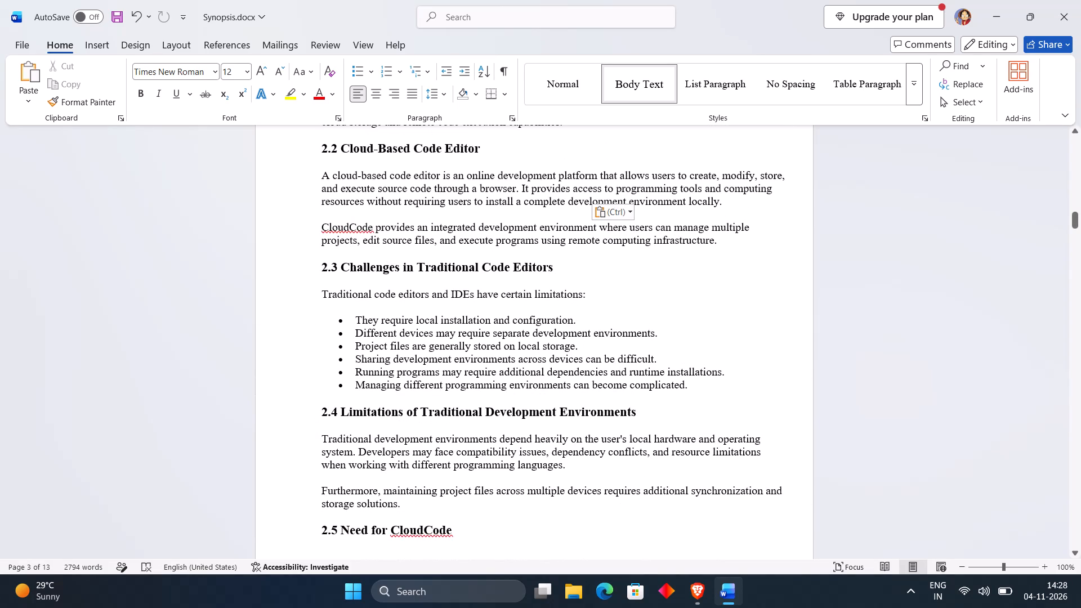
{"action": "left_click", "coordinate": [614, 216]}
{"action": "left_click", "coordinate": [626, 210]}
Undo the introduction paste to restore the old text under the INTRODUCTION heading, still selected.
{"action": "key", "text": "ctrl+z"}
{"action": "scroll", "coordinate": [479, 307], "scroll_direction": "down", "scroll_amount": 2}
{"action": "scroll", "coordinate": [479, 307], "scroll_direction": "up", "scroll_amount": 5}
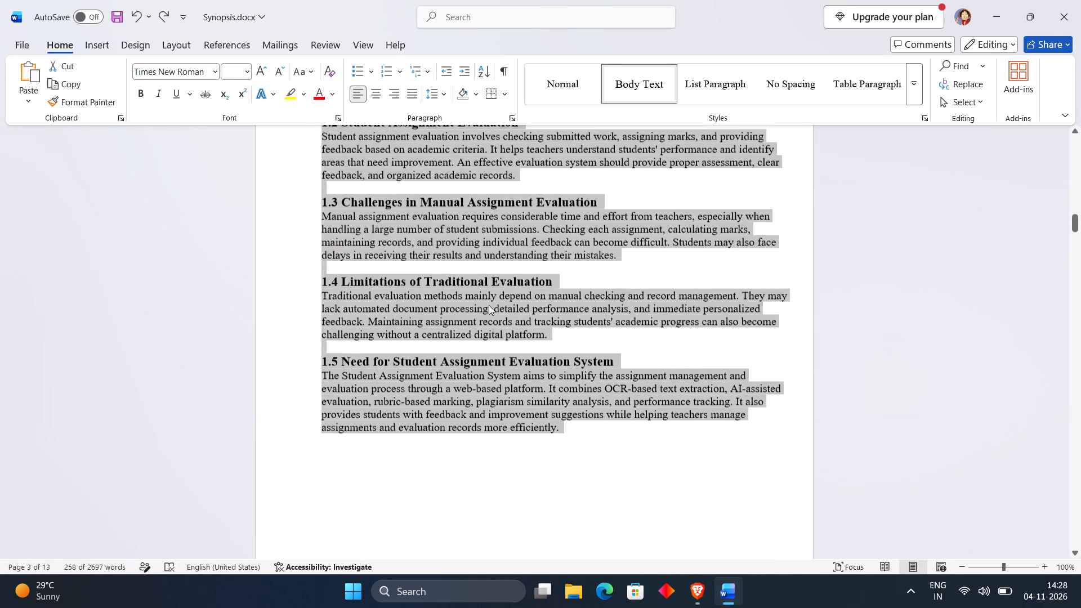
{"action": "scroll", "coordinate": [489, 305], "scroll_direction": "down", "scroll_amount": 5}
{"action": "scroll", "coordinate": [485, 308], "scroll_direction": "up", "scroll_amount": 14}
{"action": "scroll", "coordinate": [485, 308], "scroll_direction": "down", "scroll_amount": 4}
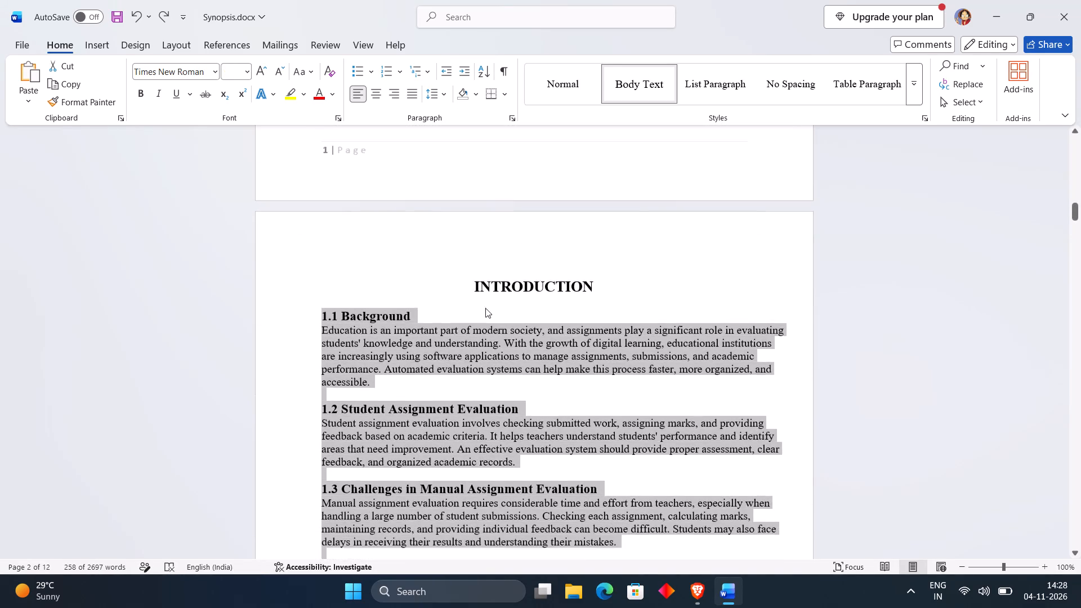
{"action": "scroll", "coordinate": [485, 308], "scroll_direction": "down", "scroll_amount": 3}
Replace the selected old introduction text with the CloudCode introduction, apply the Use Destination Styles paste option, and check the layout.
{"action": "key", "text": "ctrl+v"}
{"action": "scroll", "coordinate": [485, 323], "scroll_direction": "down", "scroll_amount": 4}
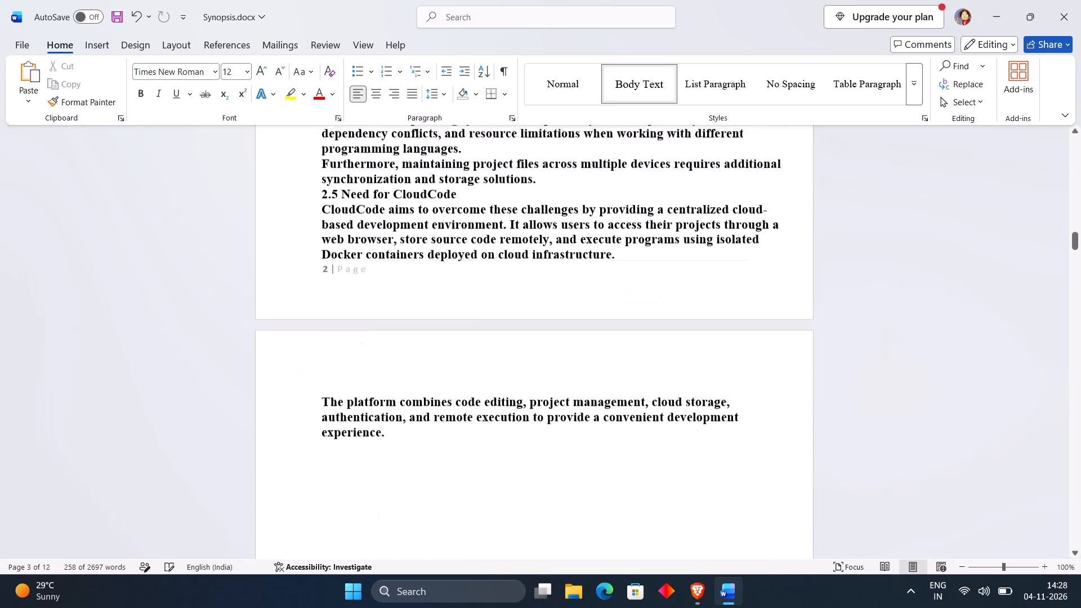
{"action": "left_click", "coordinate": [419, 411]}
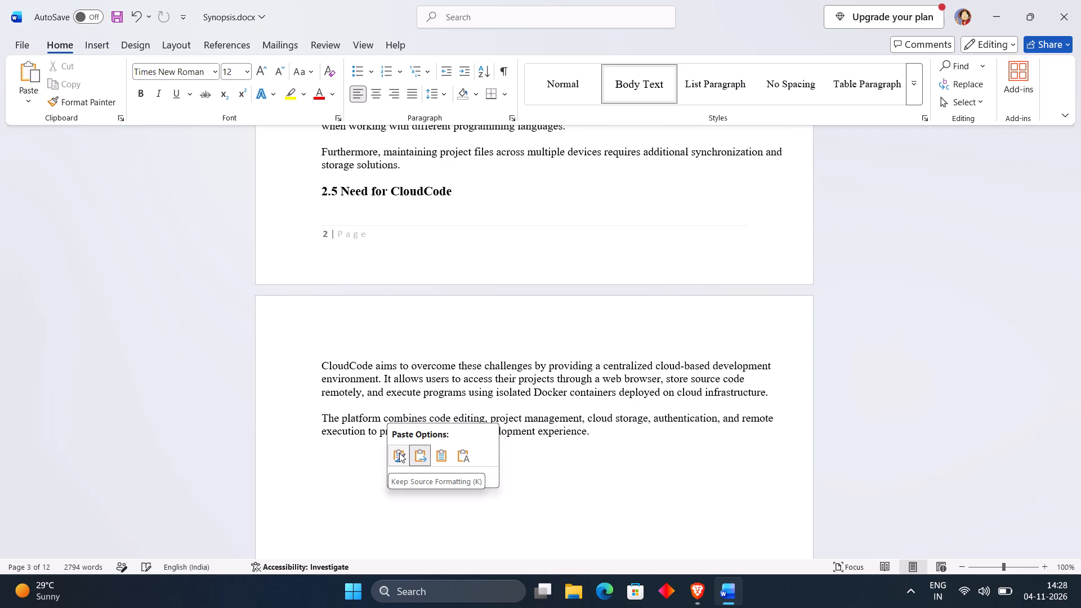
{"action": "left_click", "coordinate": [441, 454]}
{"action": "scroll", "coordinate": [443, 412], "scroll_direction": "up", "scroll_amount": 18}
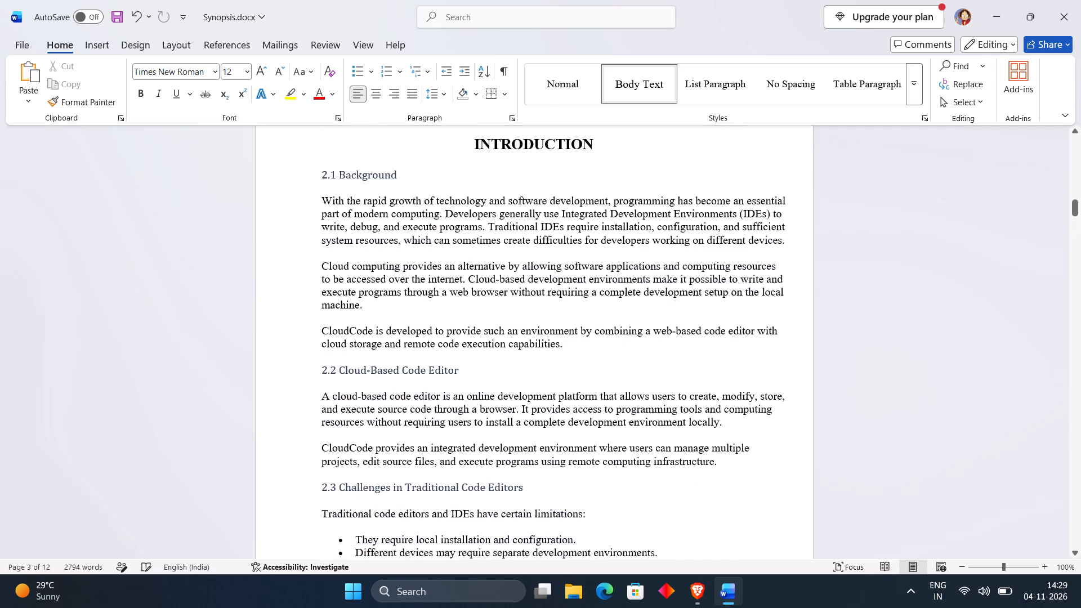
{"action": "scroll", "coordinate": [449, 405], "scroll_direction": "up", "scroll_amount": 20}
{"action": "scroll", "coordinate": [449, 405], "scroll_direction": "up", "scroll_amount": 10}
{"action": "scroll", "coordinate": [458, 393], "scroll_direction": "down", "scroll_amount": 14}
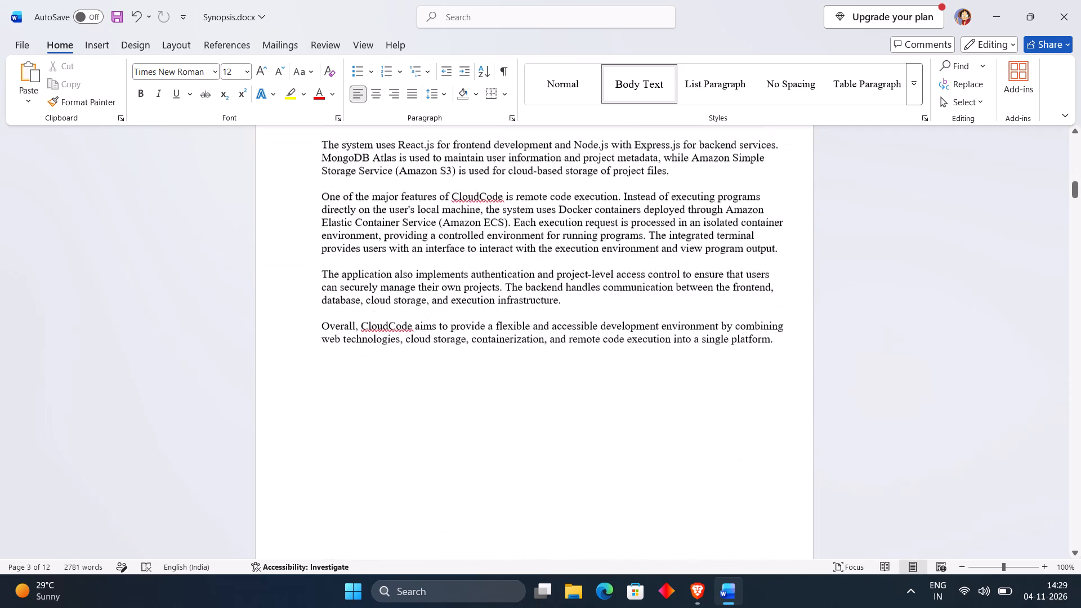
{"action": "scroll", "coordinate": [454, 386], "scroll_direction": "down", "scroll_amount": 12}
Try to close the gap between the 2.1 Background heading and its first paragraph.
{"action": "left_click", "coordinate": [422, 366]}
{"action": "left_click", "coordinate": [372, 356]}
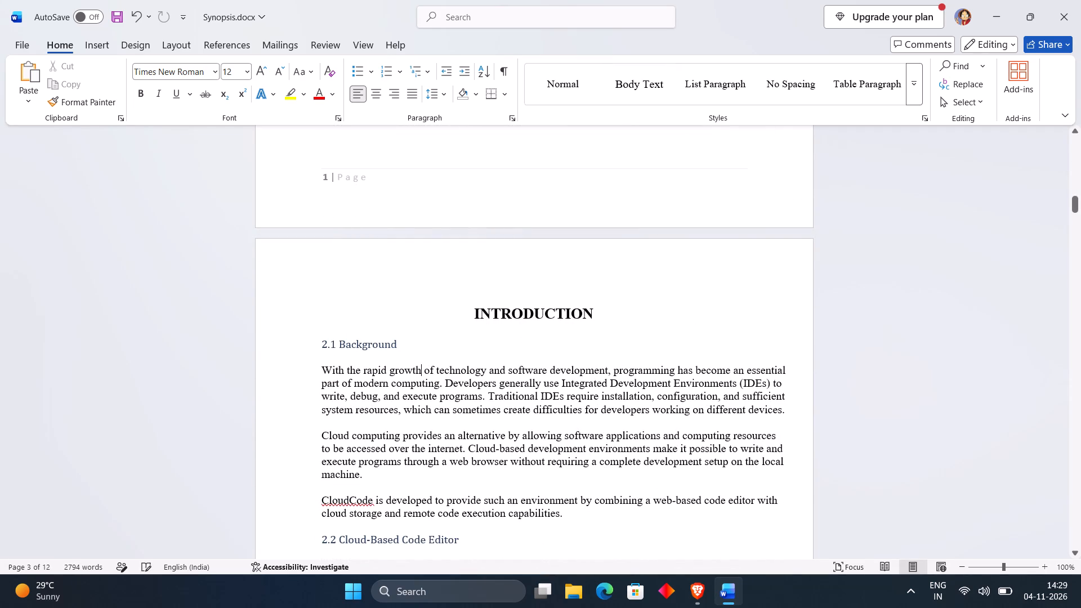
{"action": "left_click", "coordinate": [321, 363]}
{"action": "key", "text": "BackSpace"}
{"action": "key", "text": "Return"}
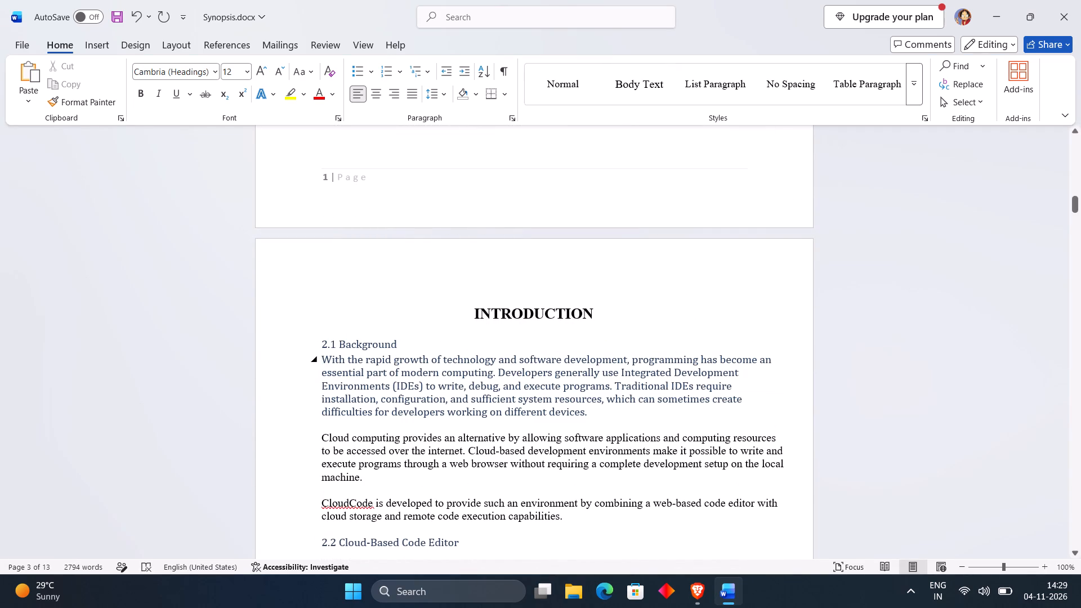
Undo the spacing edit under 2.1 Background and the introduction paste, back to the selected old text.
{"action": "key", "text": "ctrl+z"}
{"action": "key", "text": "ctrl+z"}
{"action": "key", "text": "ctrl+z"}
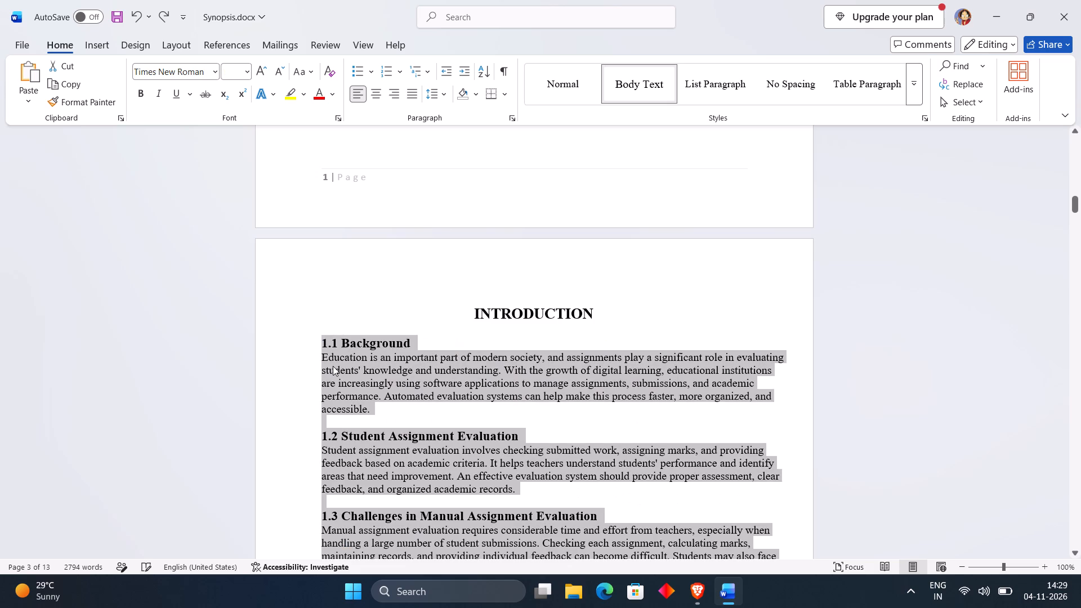
Replace the old text under the INTRODUCTION heading again with the copied CloudCode introduction.
{"action": "key", "text": "ctrl+v"}
{"action": "scroll", "coordinate": [334, 366], "scroll_direction": "down", "scroll_amount": 6}
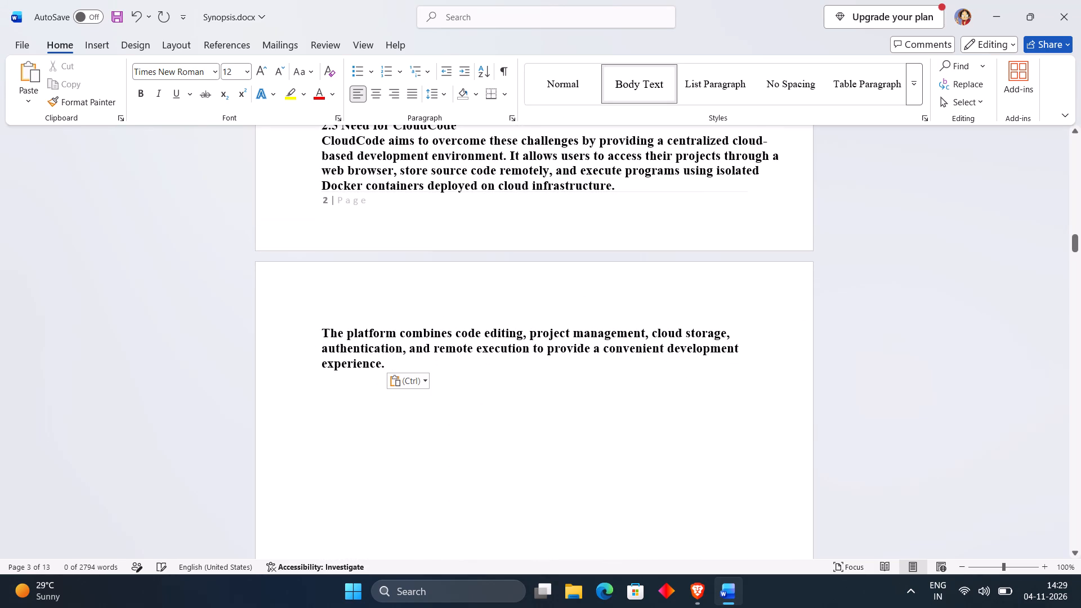
Switch the pasted CloudCode introduction to the paste option that gives bold headings and separate regular-weight body paragraphs.
{"action": "left_click", "coordinate": [397, 385]}
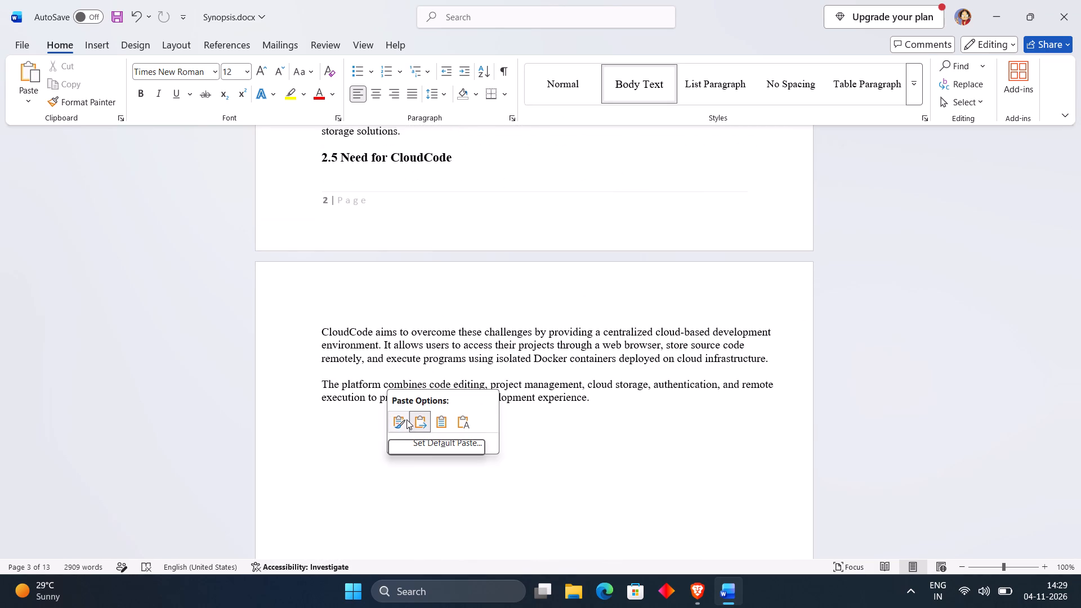
{"action": "left_click", "coordinate": [407, 419]}
{"action": "left_click", "coordinate": [391, 378]}
Review the layout of the pasted introduction, from the 2.1 Background heading through section 2.5 Need for CloudCode.
{"action": "scroll", "coordinate": [399, 369], "scroll_direction": "up", "scroll_amount": 3}
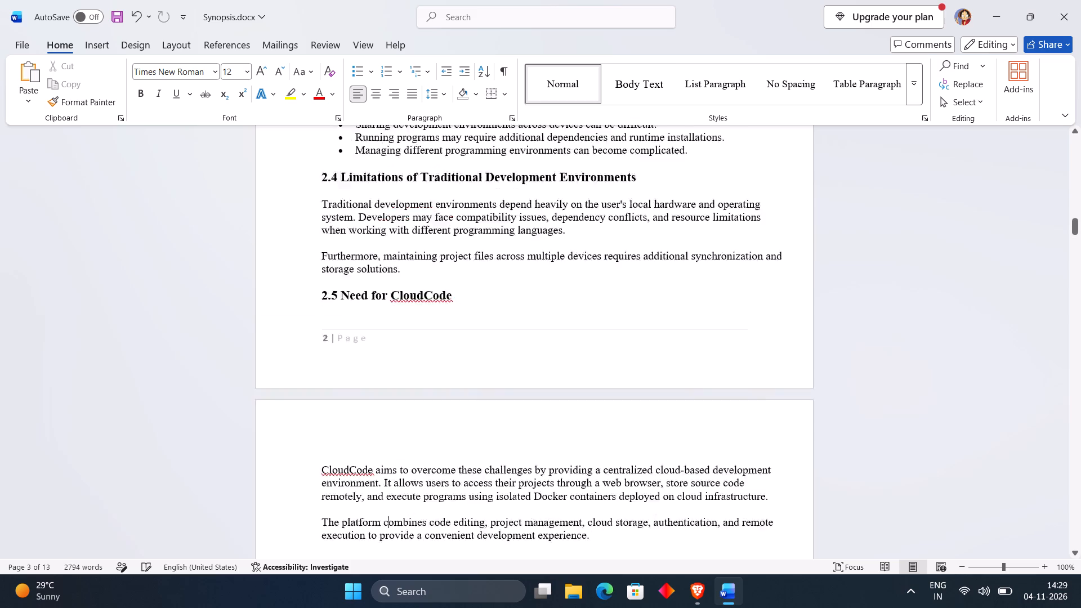
{"action": "scroll", "coordinate": [401, 368], "scroll_direction": "up", "scroll_amount": 16}
{"action": "scroll", "coordinate": [405, 372], "scroll_direction": "down", "scroll_amount": 14}
{"action": "scroll", "coordinate": [408, 370], "scroll_direction": "up", "scroll_amount": 2}
{"action": "scroll", "coordinate": [406, 370], "scroll_direction": "down", "scroll_amount": 9}
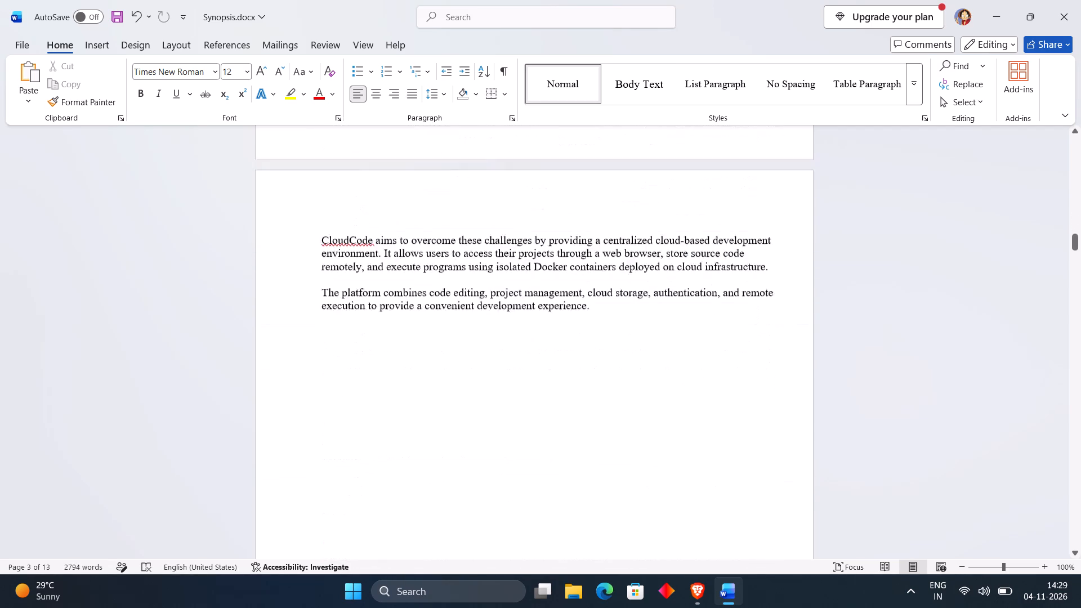
{"action": "scroll", "coordinate": [405, 372], "scroll_direction": "down", "scroll_amount": 6}
{"action": "scroll", "coordinate": [405, 372], "scroll_direction": "up", "scroll_amount": 16}
{"action": "scroll", "coordinate": [410, 366], "scroll_direction": "up", "scroll_amount": 7}
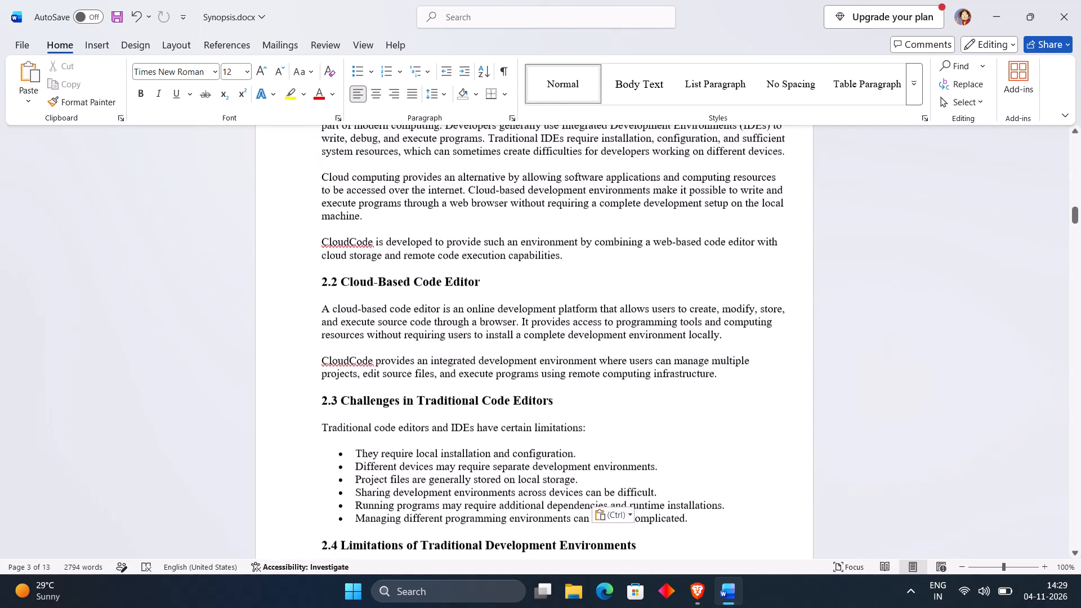
{"action": "scroll", "coordinate": [410, 366], "scroll_direction": "up", "scroll_amount": 7}
{"action": "scroll", "coordinate": [410, 366], "scroll_direction": "down", "scroll_amount": 6}
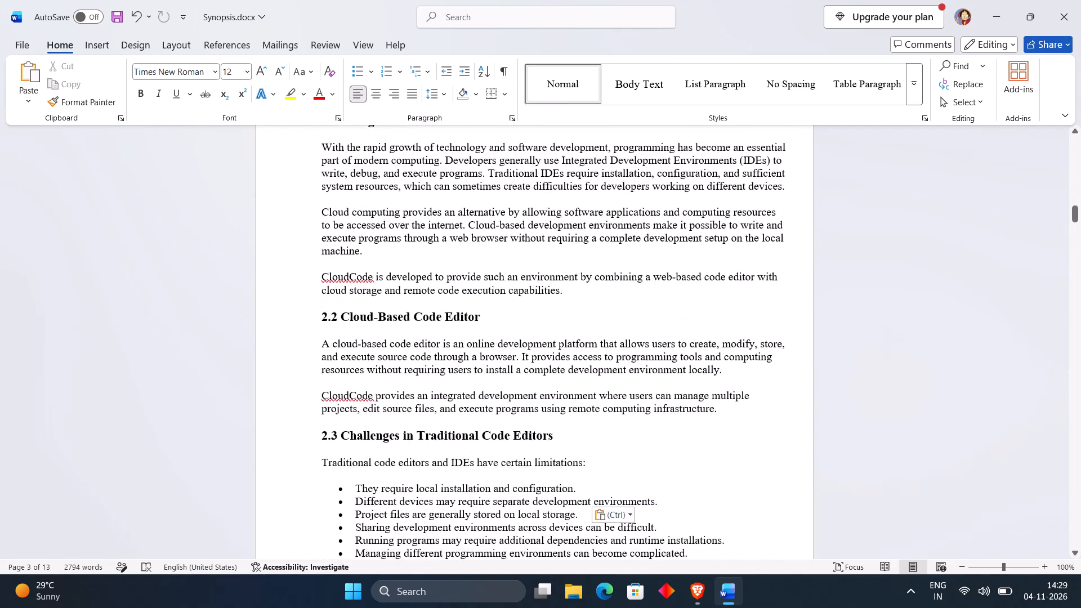
{"action": "scroll", "coordinate": [410, 369], "scroll_direction": "up", "scroll_amount": 3}
Compare the font size and paragraph formatting of the 2.1 Background paragraphs with those of the CloudCode text on page 1.
{"action": "left_click", "coordinate": [373, 367]}
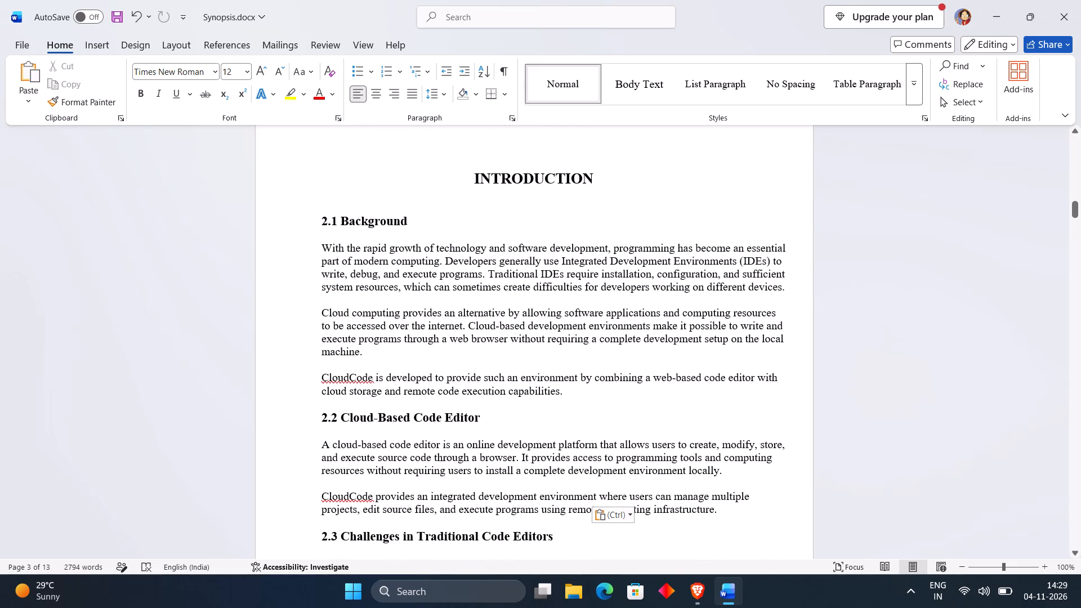
{"action": "left_click_drag", "start_coordinate": [569, 394], "coordinate": [325, 240]}
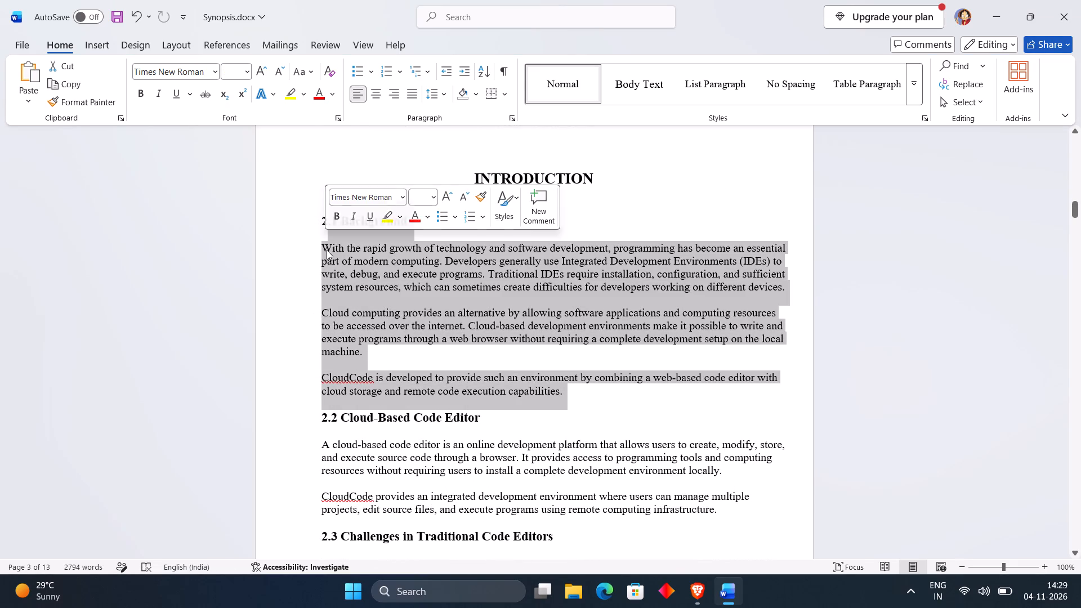
{"action": "left_click", "coordinate": [331, 263]}
{"action": "left_click_drag", "start_coordinate": [319, 245], "coordinate": [570, 391]}
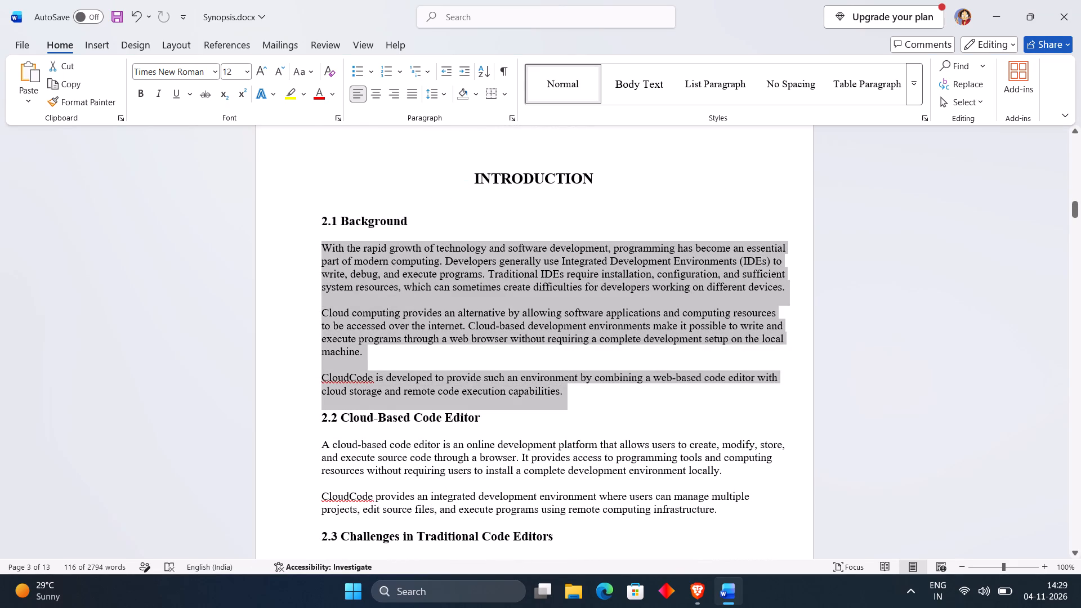
{"action": "scroll", "coordinate": [474, 177], "scroll_direction": "up", "scroll_amount": 7}
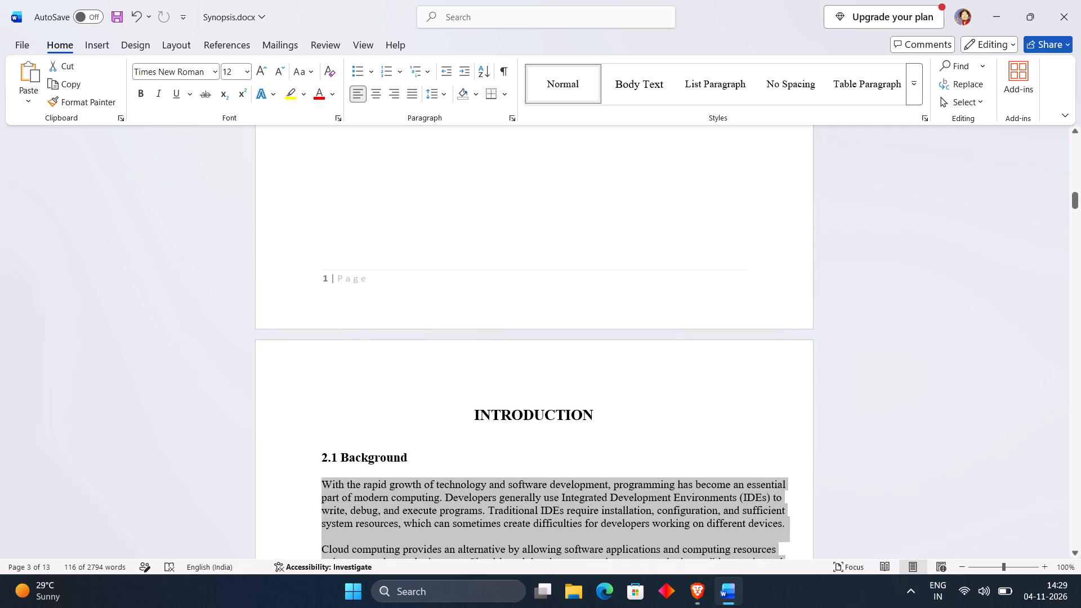
{"action": "scroll", "coordinate": [463, 142], "scroll_direction": "up", "scroll_amount": 9}
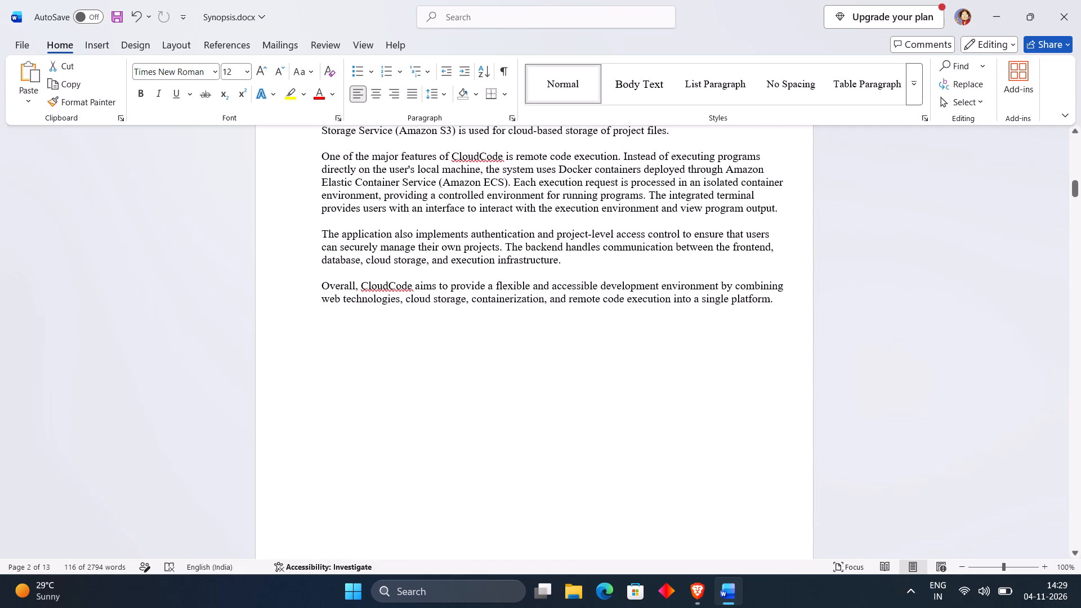
{"action": "left_click_drag", "start_coordinate": [408, 169], "coordinate": [461, 234]}
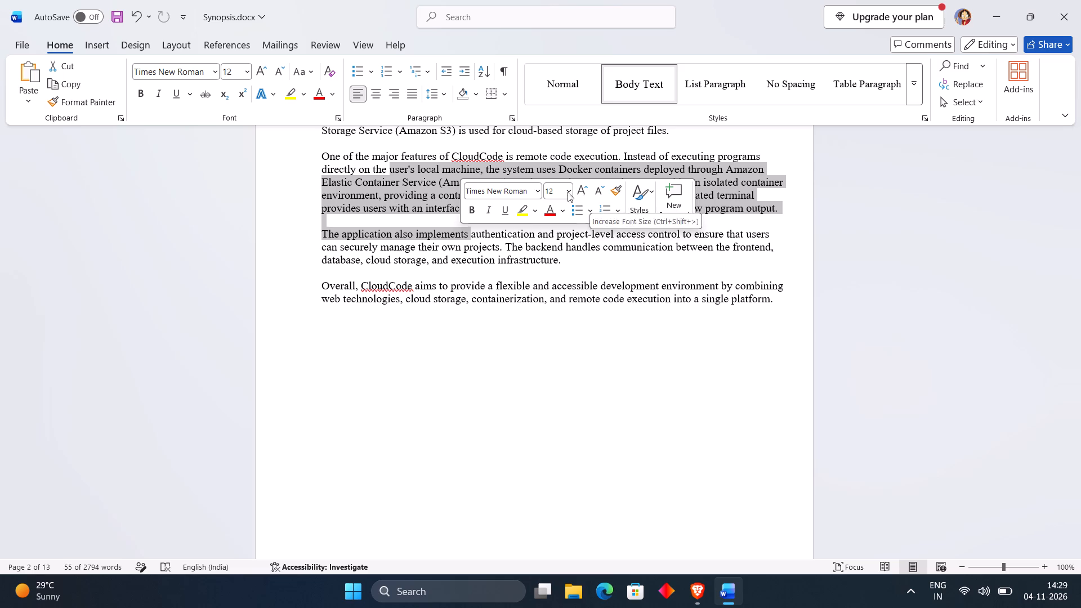
{"action": "left_click", "coordinate": [564, 257]}
{"action": "scroll", "coordinate": [555, 253], "scroll_direction": "up", "scroll_amount": 1}
{"action": "scroll", "coordinate": [554, 253], "scroll_direction": "down", "scroll_amount": 7}
{"action": "scroll", "coordinate": [515, 305], "scroll_direction": "down", "scroll_amount": 6}
{"action": "left_click", "coordinate": [472, 394]}
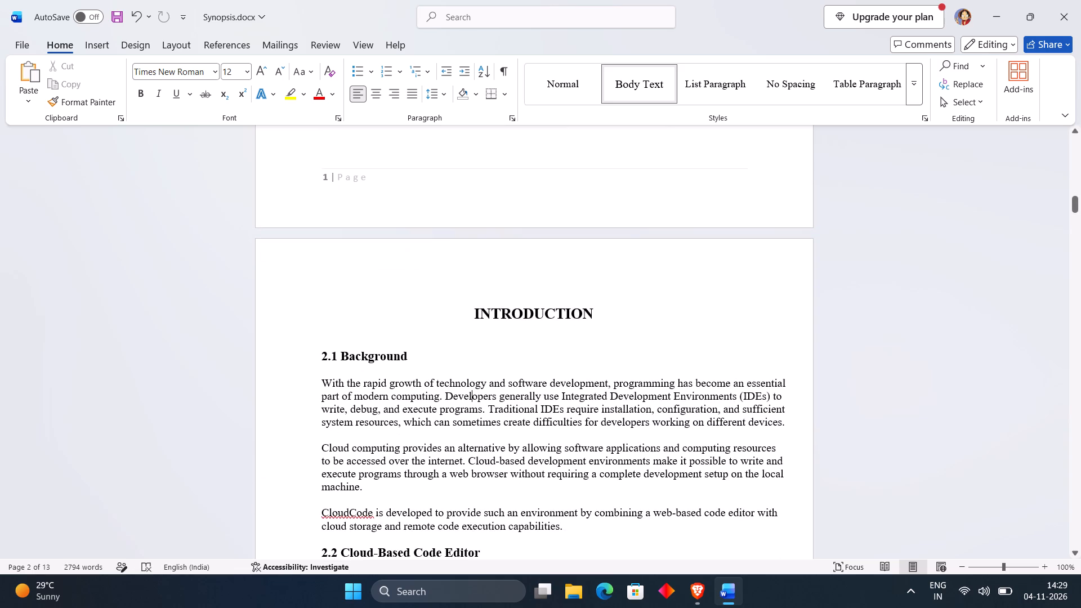
{"action": "left_click", "coordinate": [441, 93]}
{"action": "left_click", "coordinate": [441, 93]}
{"action": "scroll", "coordinate": [435, 212], "scroll_direction": "up", "scroll_amount": 12}
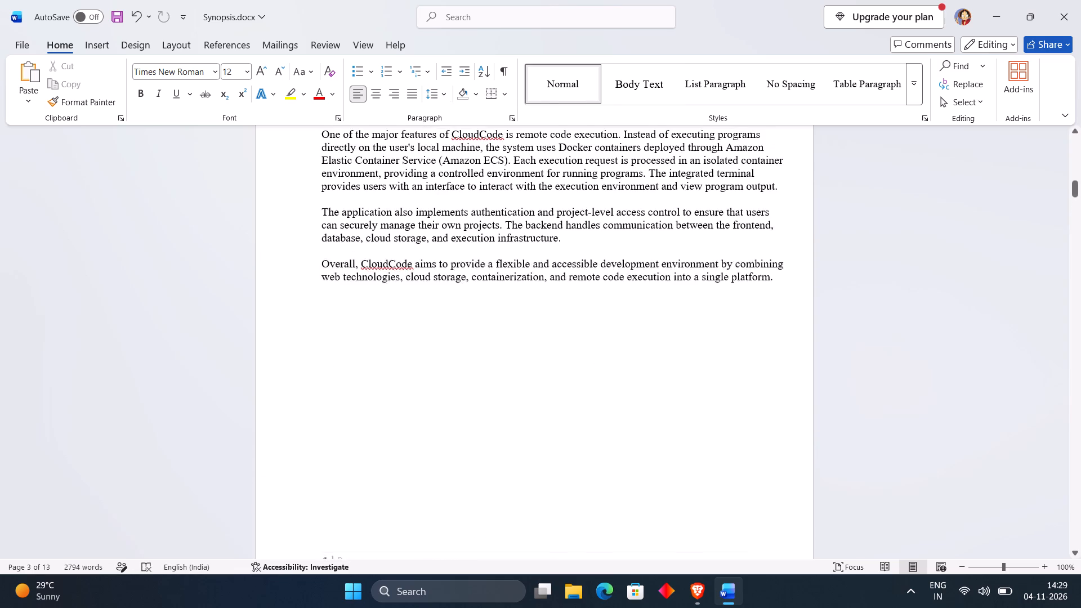
{"action": "left_click_drag", "start_coordinate": [435, 212], "coordinate": [494, 302]}
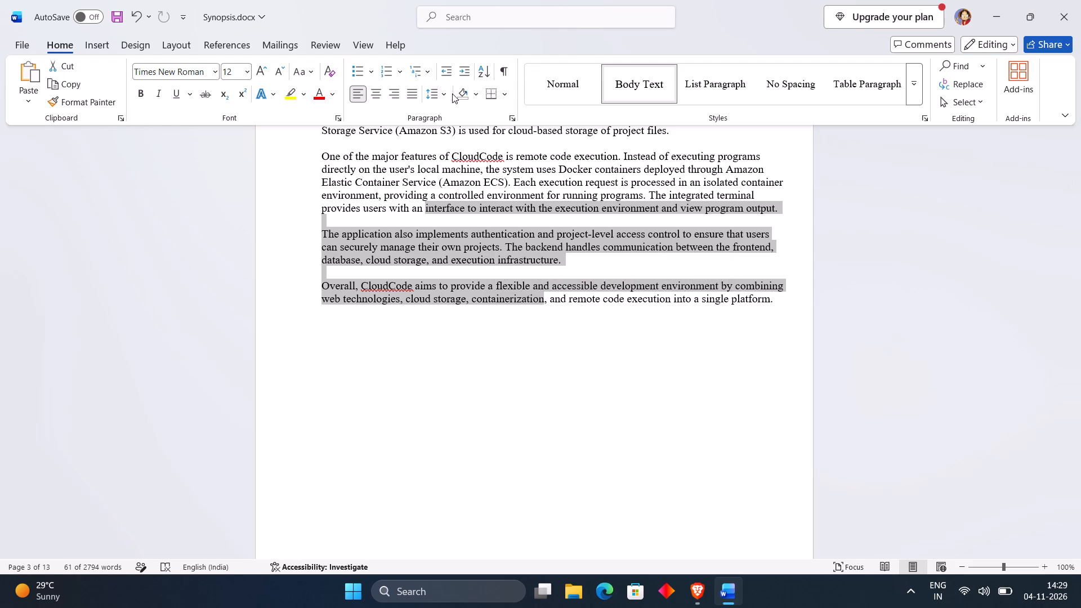
{"action": "left_click", "coordinate": [444, 91]}
{"action": "left_click", "coordinate": [444, 91]}
Copy sections 3.1 to 3.6 of the literature survey from the ChatGPT conversation in the browser, without the main heading.
{"action": "scroll", "coordinate": [450, 215], "scroll_direction": "up", "scroll_amount": 1}
{"action": "scroll", "coordinate": [450, 215], "scroll_direction": "down", "scroll_amount": 13}
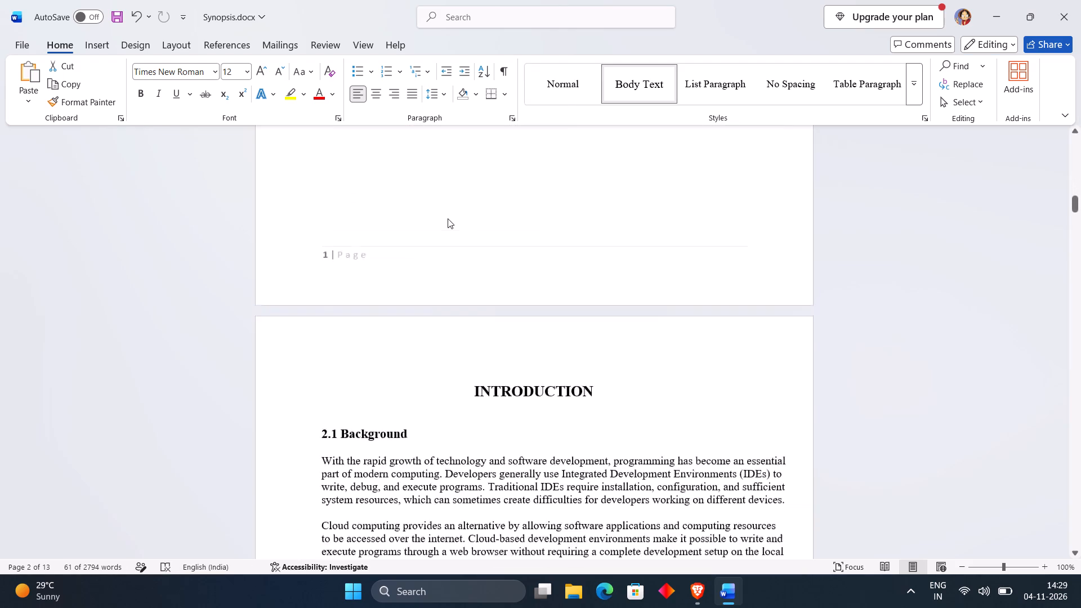
{"action": "scroll", "coordinate": [448, 218], "scroll_direction": "down", "scroll_amount": 18}
{"action": "scroll", "coordinate": [444, 217], "scroll_direction": "down", "scroll_amount": 3}
{"action": "scroll", "coordinate": [443, 217], "scroll_direction": "up", "scroll_amount": 3}
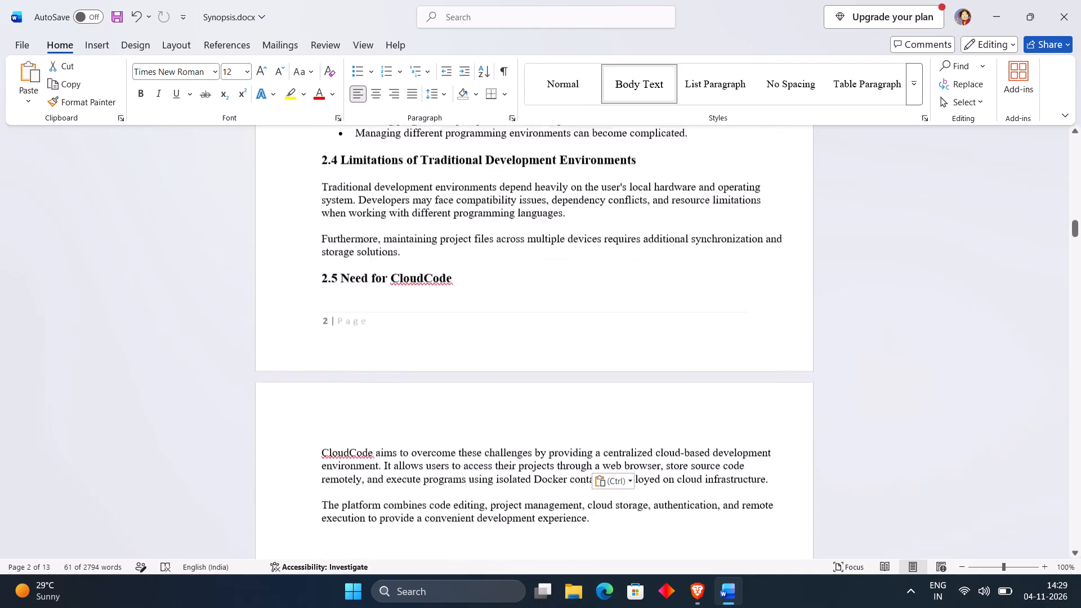
{"action": "scroll", "coordinate": [443, 217], "scroll_direction": "up", "scroll_amount": 2}
{"action": "scroll", "coordinate": [443, 217], "scroll_direction": "down", "scroll_amount": 20}
{"action": "scroll", "coordinate": [443, 217], "scroll_direction": "down", "scroll_amount": 14}
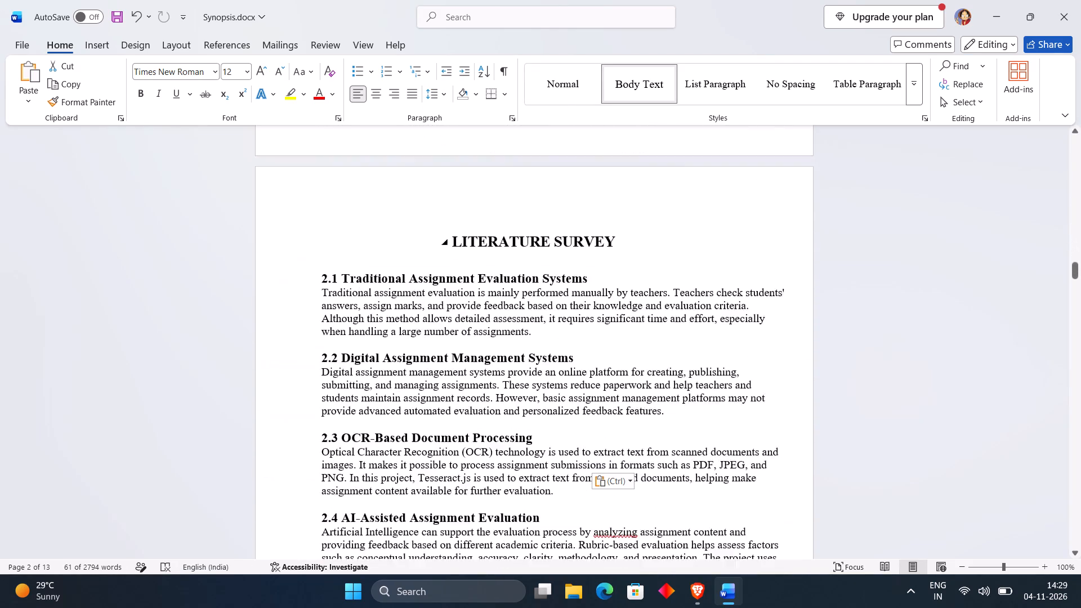
{"action": "key", "text": "alt+Tab"}
{"action": "left_click", "coordinate": [570, 386]}
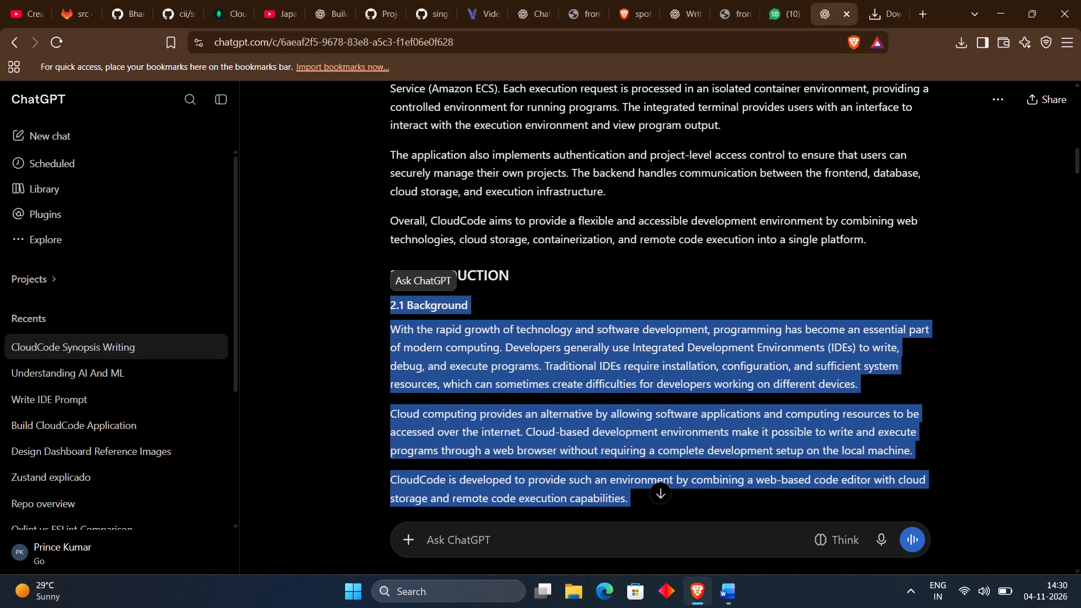
{"action": "left_click", "coordinate": [738, 304]}
{"action": "scroll", "coordinate": [735, 302], "scroll_direction": "down", "scroll_amount": 4}
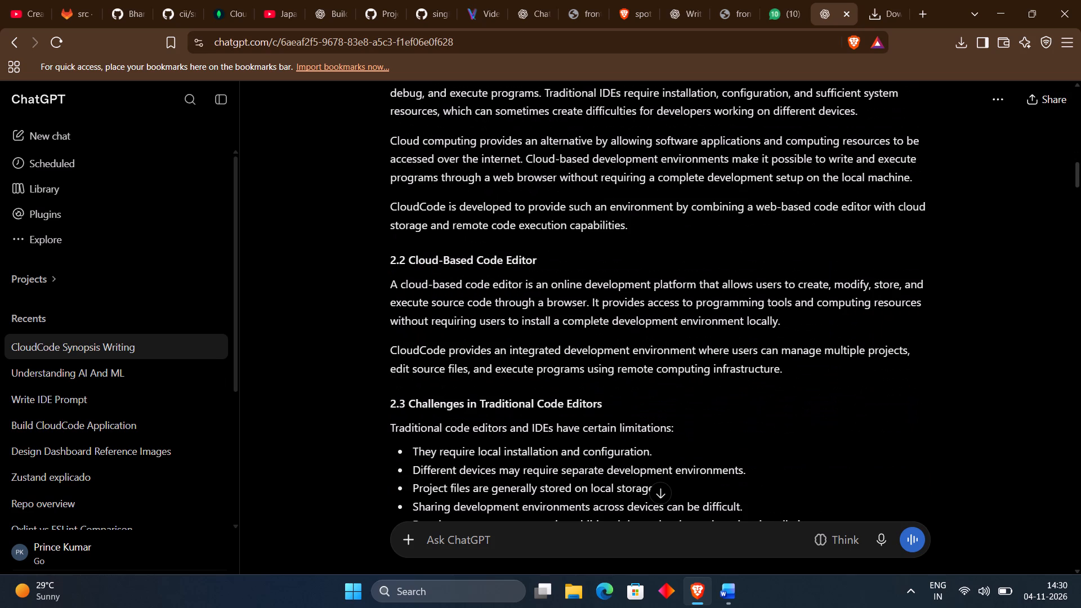
{"action": "scroll", "coordinate": [714, 301], "scroll_direction": "down", "scroll_amount": 9}
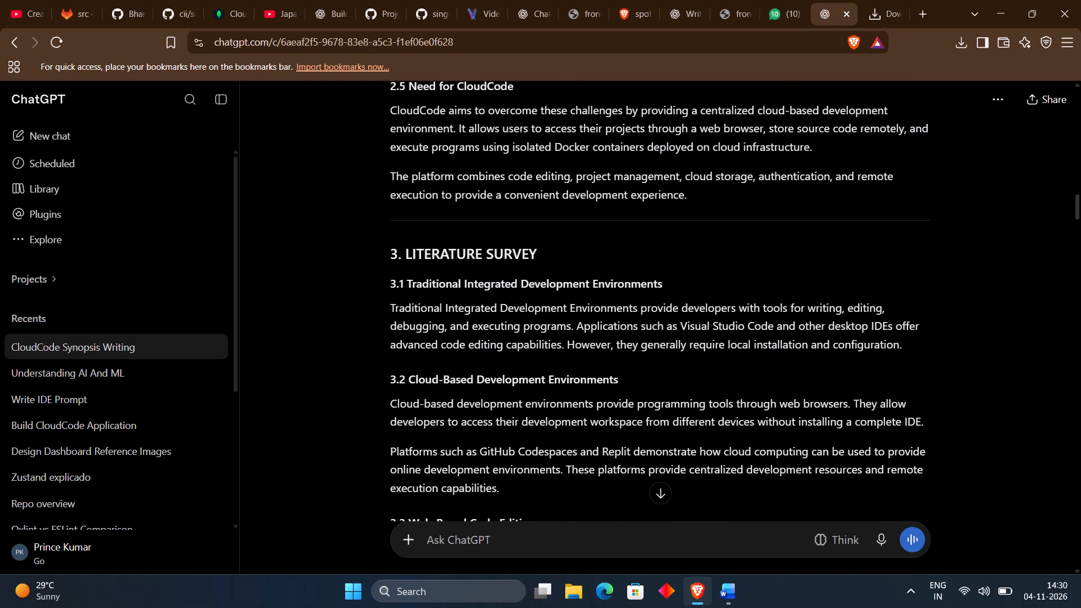
{"action": "left_click_drag", "start_coordinate": [389, 274], "coordinate": [515, 451]}
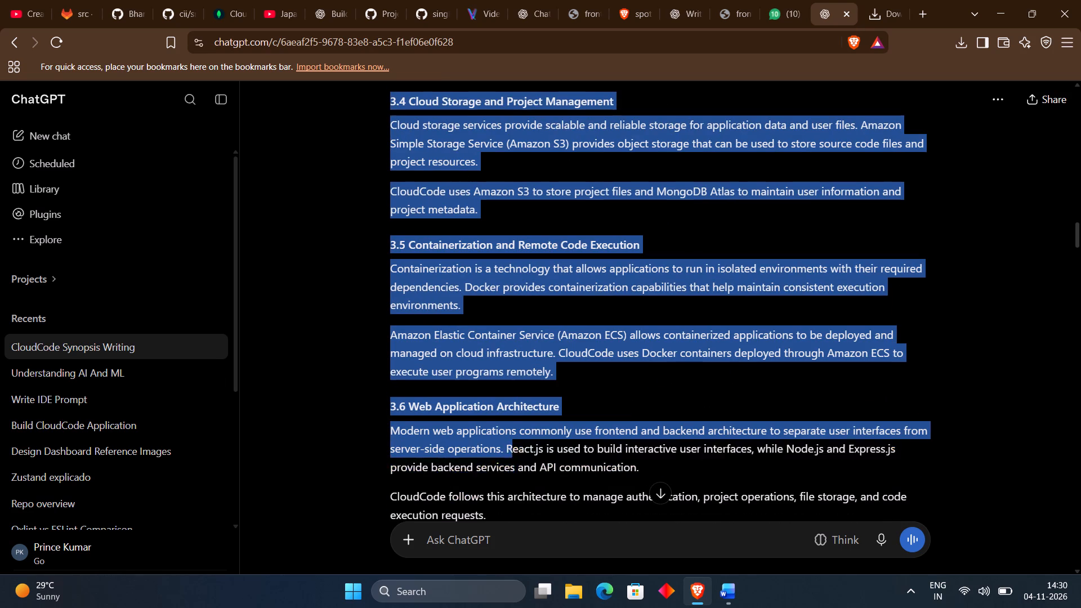
{"action": "left_click_drag", "start_coordinate": [515, 451], "coordinate": [503, 258]}
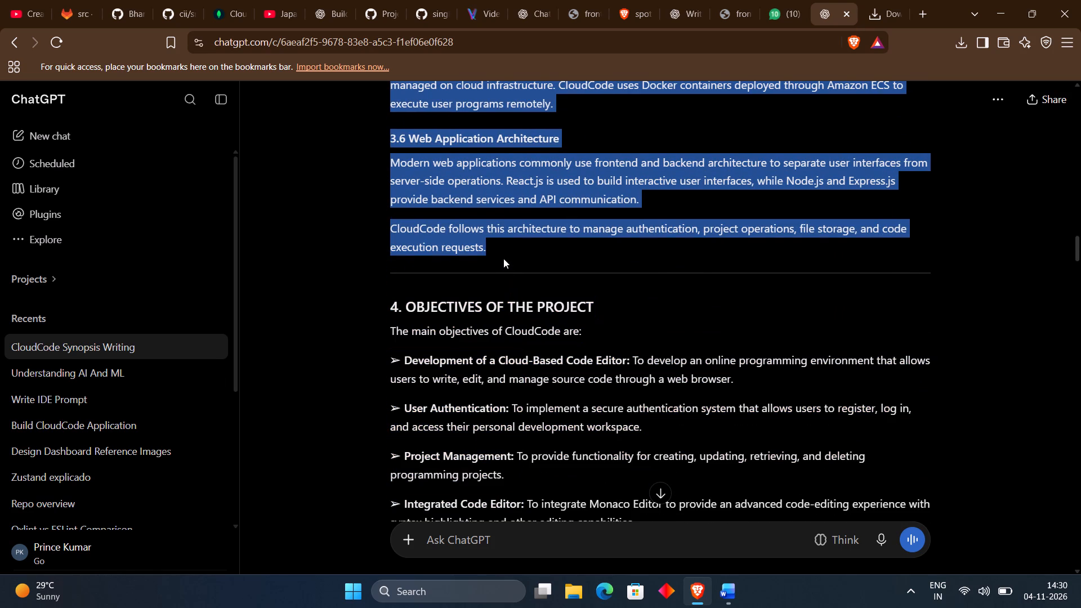
{"action": "key", "text": "ctrl+c"}
In Synopsis.docx, replace old sections 2.1 to 2.6 under LITERATURE SURVEY with the copied text, with bold headings and regular-weight body paragraphs.
{"action": "key", "text": "alt+Tab"}
{"action": "scroll", "coordinate": [493, 305], "scroll_direction": "down", "scroll_amount": 11}
{"action": "scroll", "coordinate": [493, 305], "scroll_direction": "up", "scroll_amount": 5}
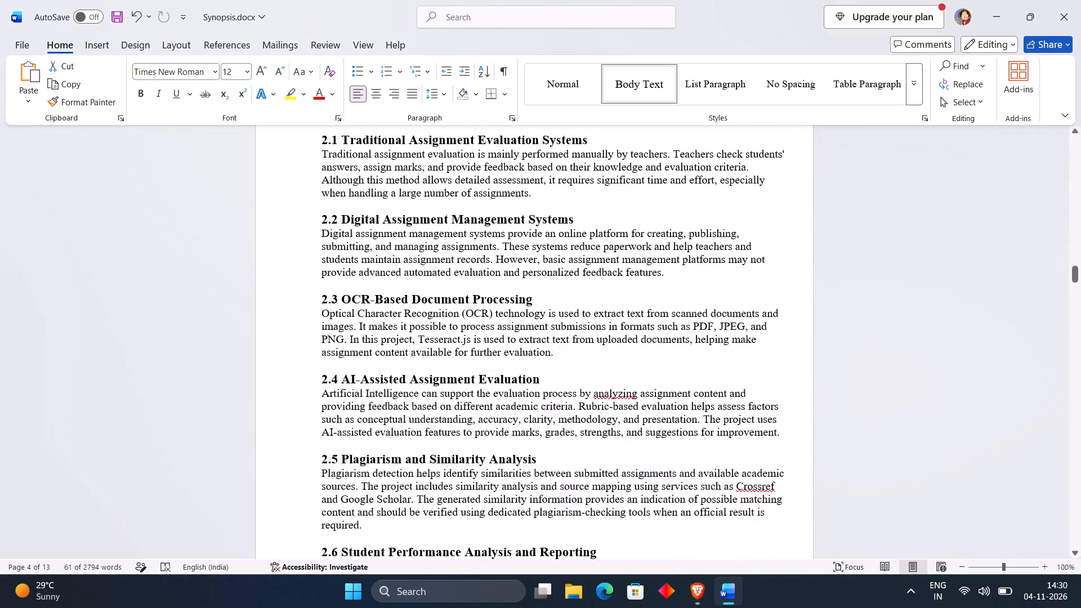
{"action": "scroll", "coordinate": [502, 299], "scroll_direction": "up", "scroll_amount": 7}
{"action": "left_click_drag", "start_coordinate": [313, 284], "coordinate": [387, 408]}
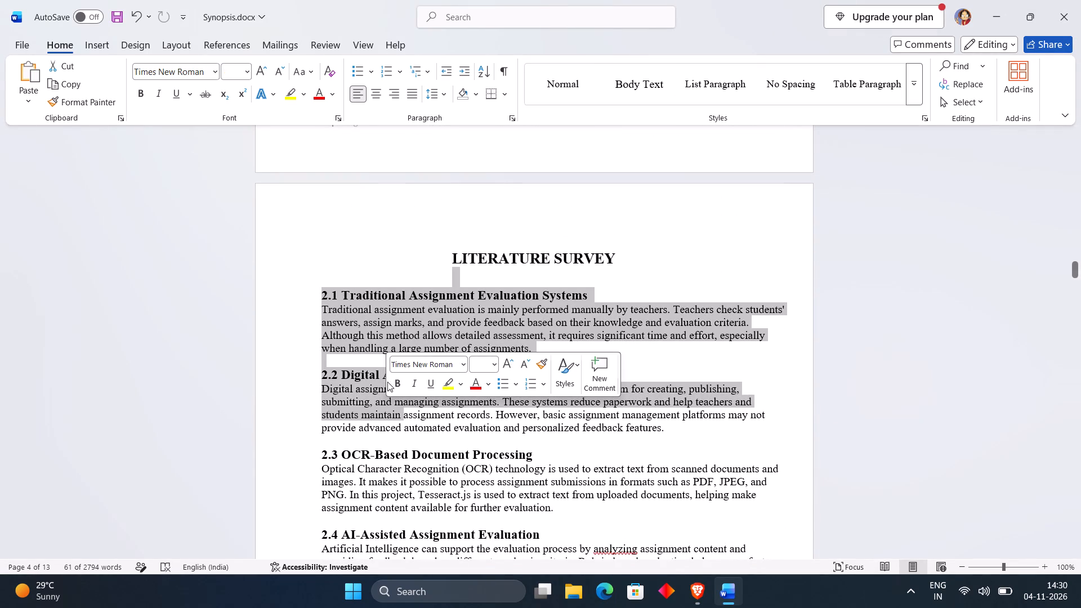
{"action": "left_click", "coordinate": [387, 381]}
{"action": "left_click", "coordinate": [355, 303]}
{"action": "left_click_drag", "start_coordinate": [322, 293], "coordinate": [425, 461]}
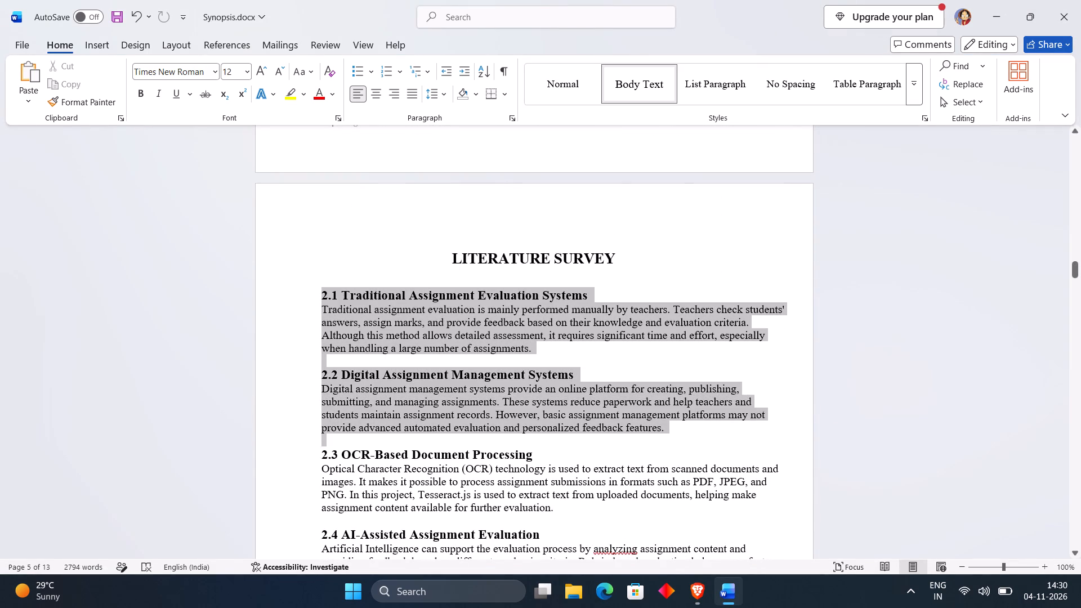
{"action": "left_click_drag", "start_coordinate": [425, 461], "coordinate": [498, 403]}
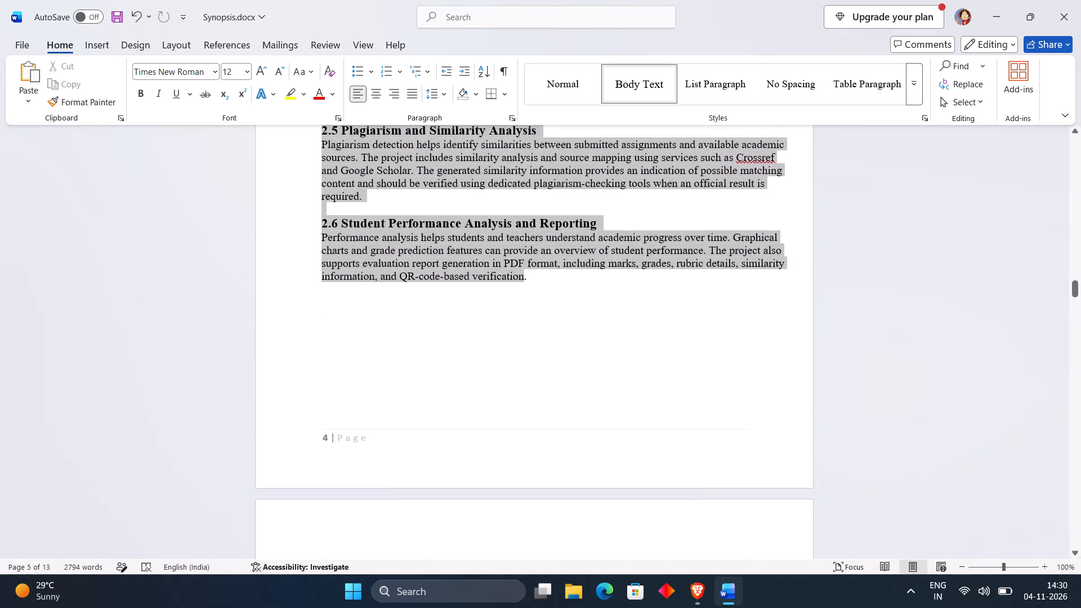
{"action": "left_click_drag", "start_coordinate": [498, 403], "coordinate": [552, 309]}
{"action": "key", "text": "ctrl+v"}
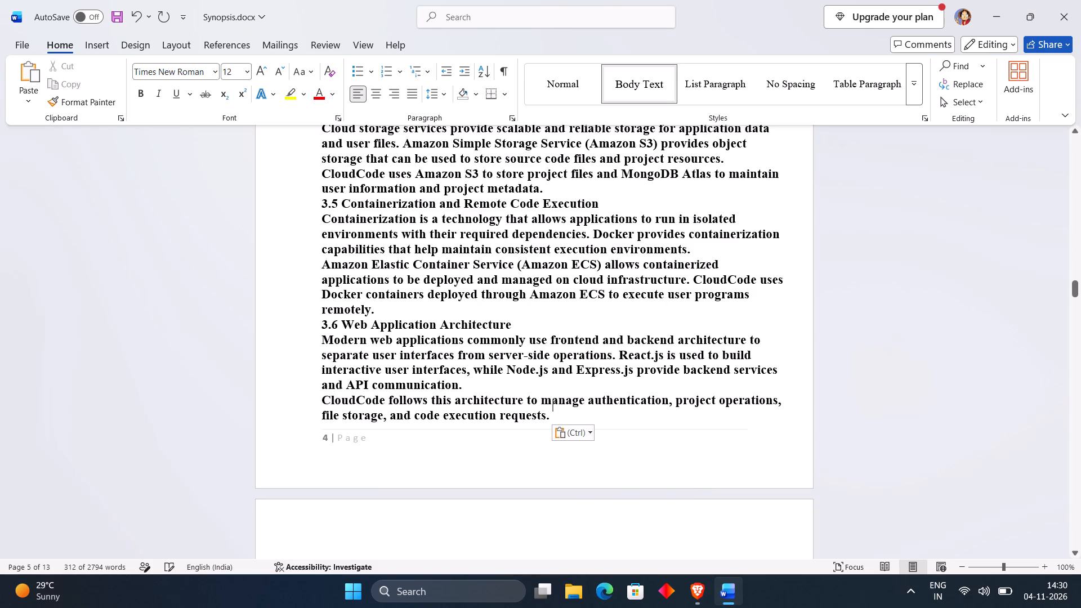
{"action": "left_click", "coordinate": [558, 428]}
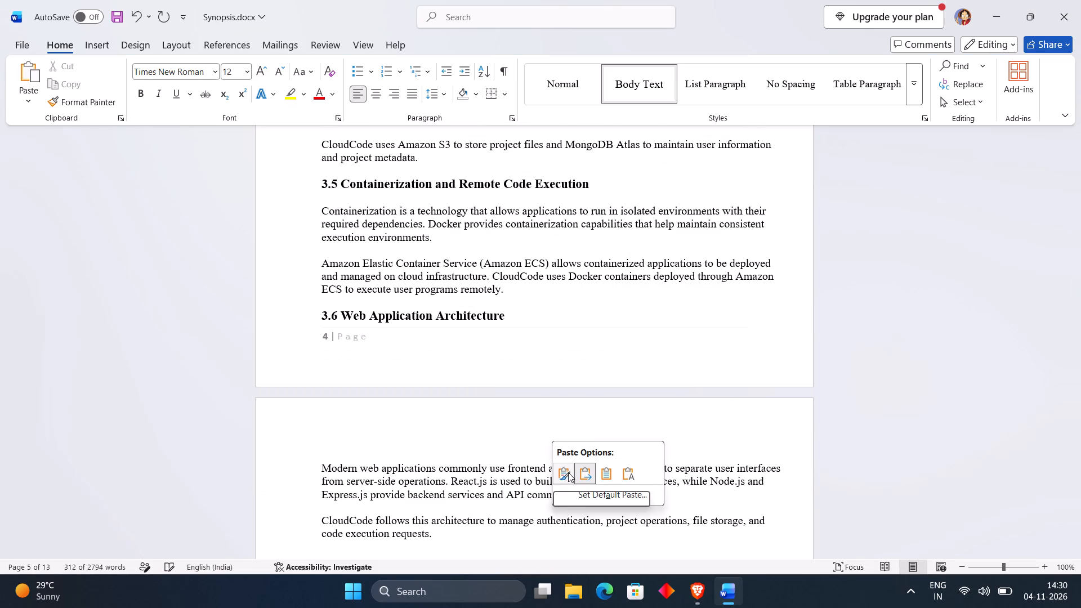
{"action": "left_click", "coordinate": [568, 472]}
{"action": "scroll", "coordinate": [511, 412], "scroll_direction": "up", "scroll_amount": 13}
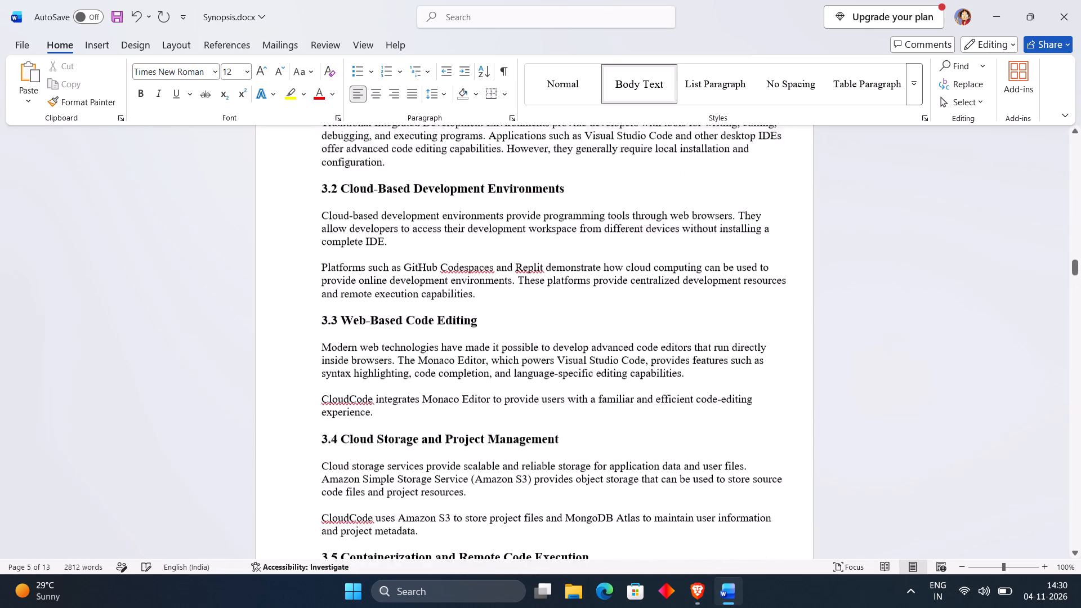
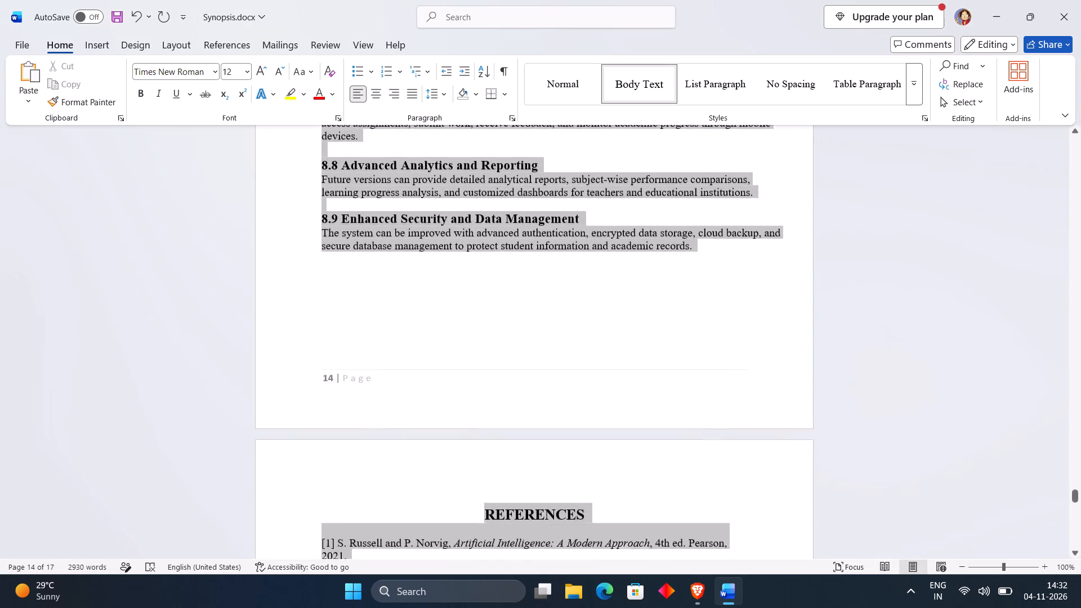
{"action": "left_click_drag", "start_coordinate": [458, 495], "coordinate": [717, 261]}
{"action": "key", "text": "ctrl+v"}
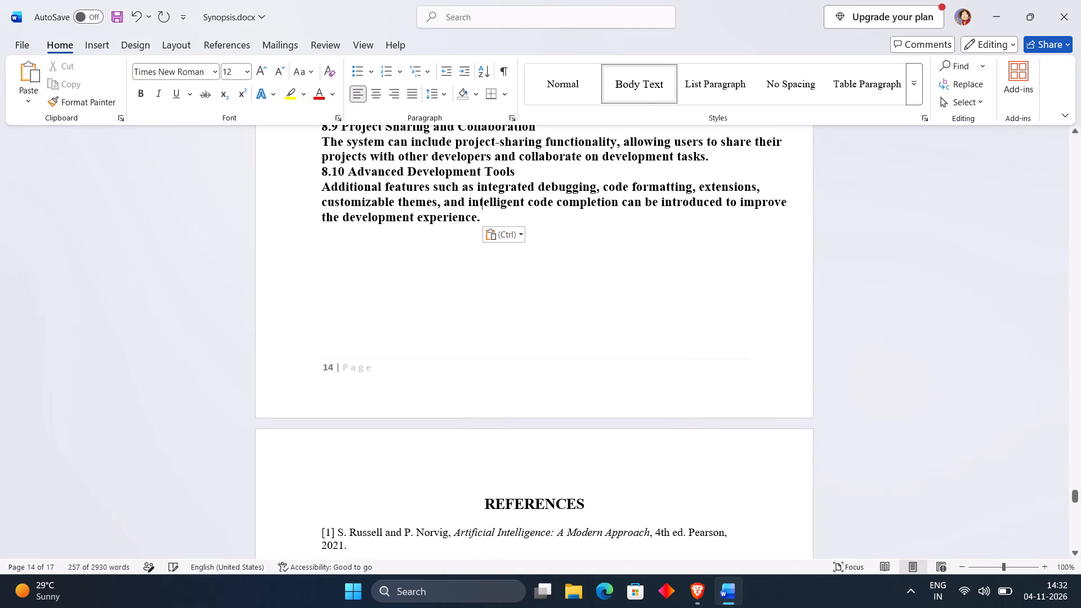
{"action": "left_click", "coordinate": [516, 235]}
{"action": "left_click", "coordinate": [489, 277]}
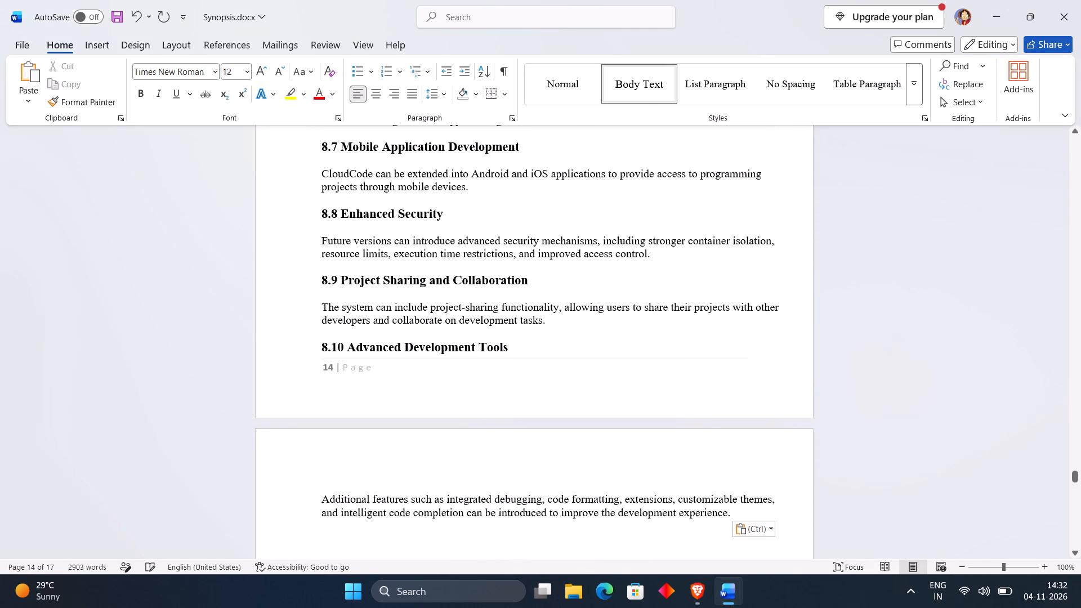
Copy the references and research papers from the ChatGPT conversation in the browser, starting at the 9.1 References heading.
{"action": "scroll", "coordinate": [508, 311], "scroll_direction": "down", "scroll_amount": 20}
{"action": "scroll", "coordinate": [508, 311], "scroll_direction": "down", "scroll_amount": 8}
{"action": "key", "text": "alt+Tab"}
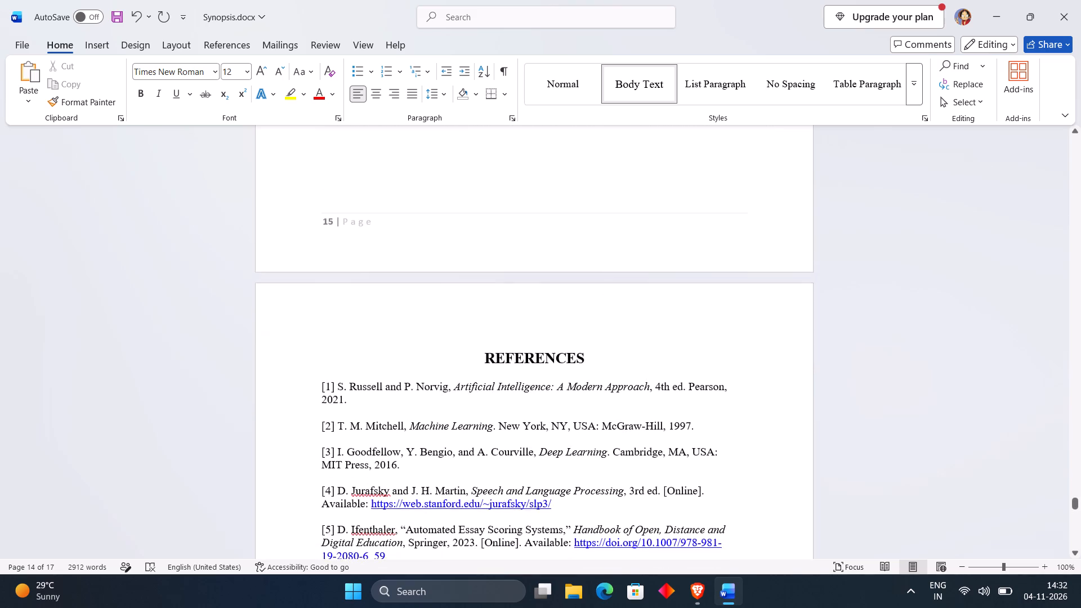
{"action": "left_click_drag", "start_coordinate": [389, 342], "coordinate": [392, 344]}
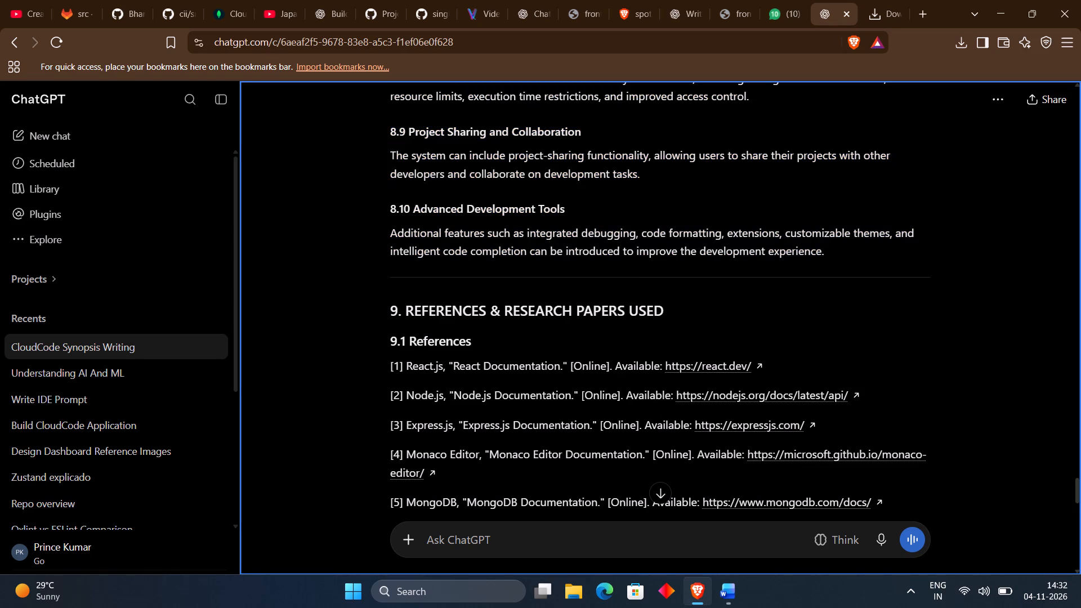
{"action": "left_click_drag", "start_coordinate": [392, 344], "coordinate": [544, 522]}
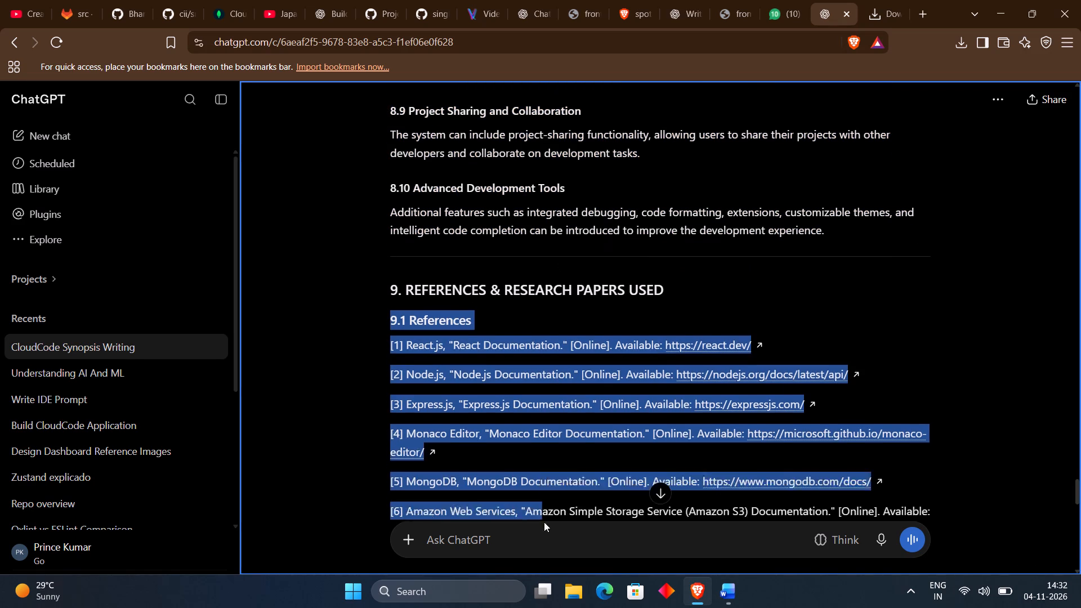
{"action": "left_click_drag", "start_coordinate": [544, 522], "coordinate": [600, 126]}
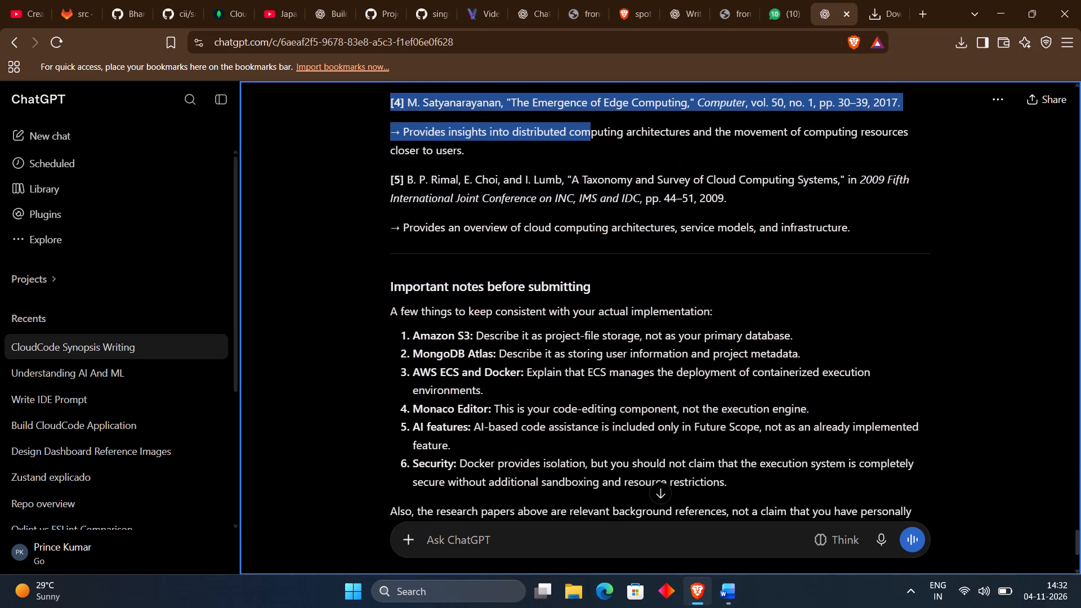
{"action": "left_click_drag", "start_coordinate": [600, 126], "coordinate": [799, 208]}
{"action": "key", "text": "ctrl+c"}
In Synopsis.docx, replace the old reference entries under REFERENCES with the copied references and research papers, keeping the source formatting.
{"action": "key", "text": "alt+Tab"}
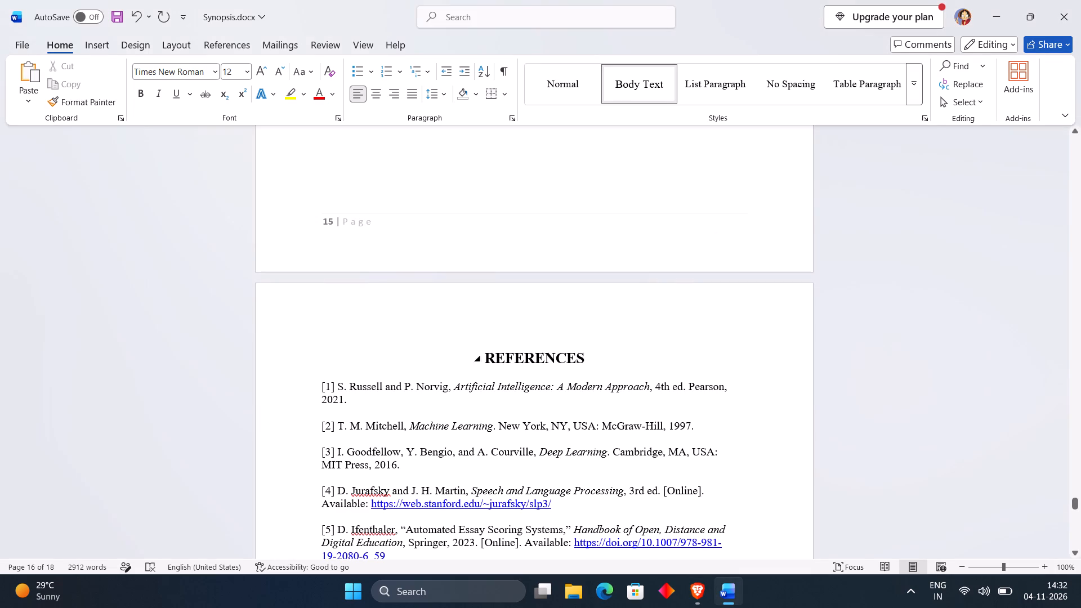
{"action": "left_click_drag", "start_coordinate": [319, 382], "coordinate": [461, 588]}
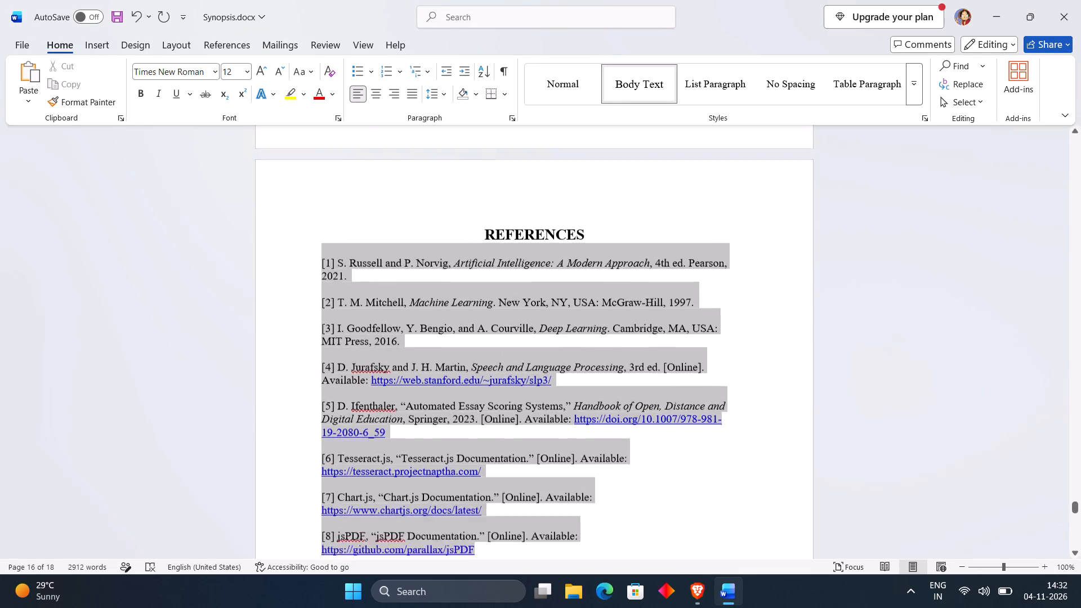
{"action": "left_click_drag", "start_coordinate": [461, 588], "coordinate": [565, 361]}
{"action": "key", "text": "ctrl+v"}
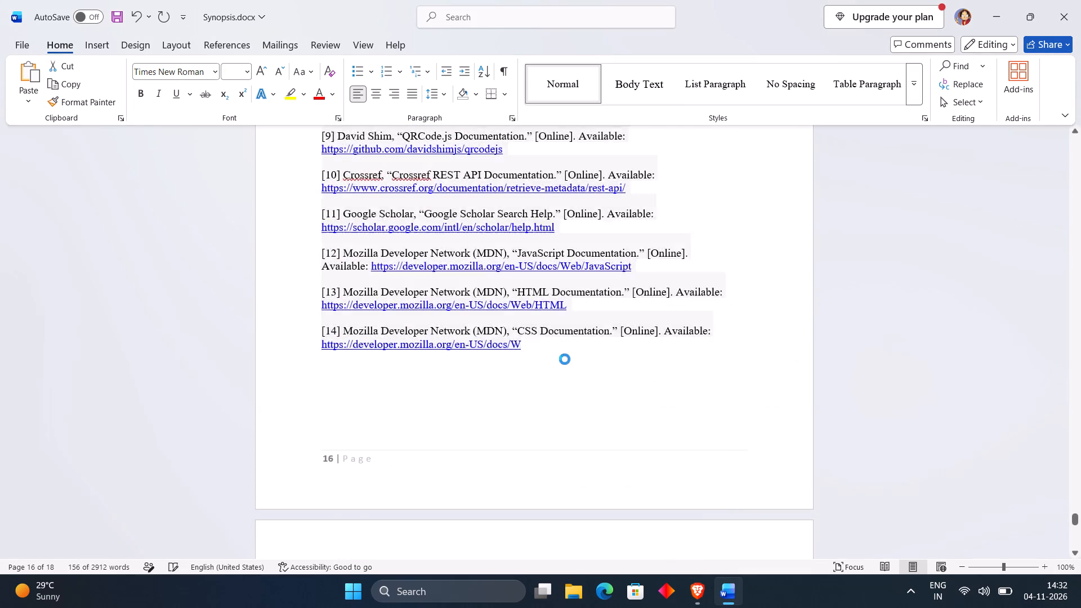
{"action": "left_click", "coordinate": [376, 521]}
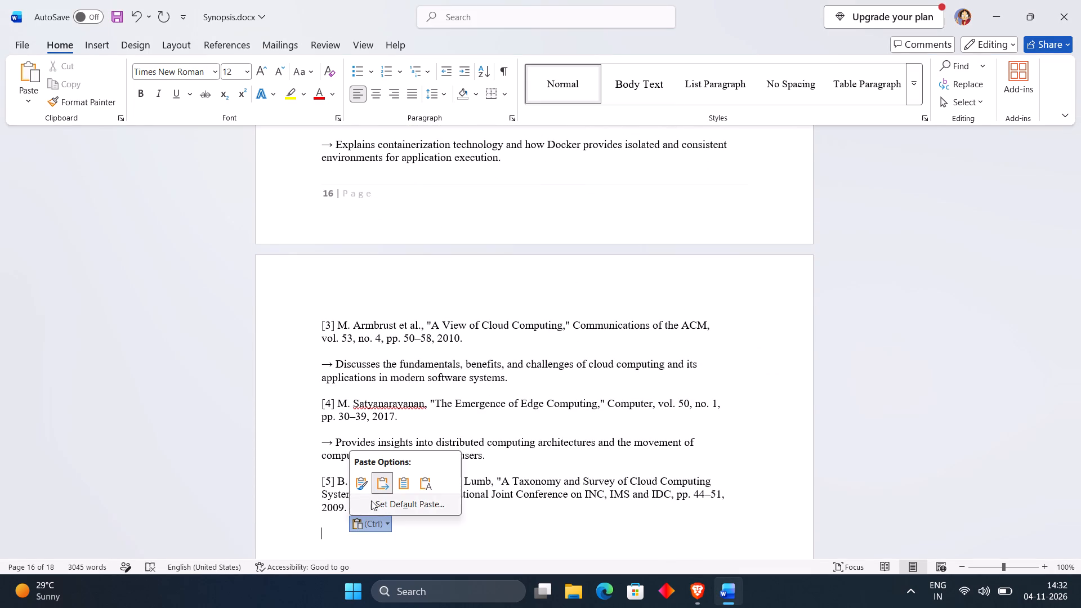
{"action": "left_click", "coordinate": [363, 485]}
{"action": "left_click", "coordinate": [462, 417]}
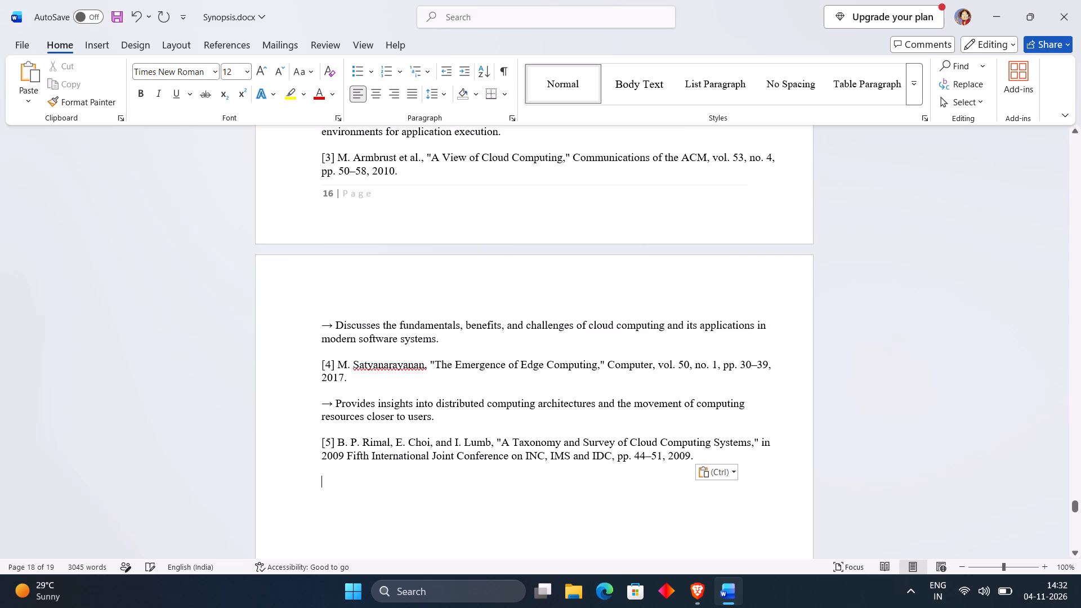
Save Synopsis.docx with the replaced sections.
{"action": "scroll", "coordinate": [463, 417], "scroll_direction": "up", "scroll_amount": 18}
{"action": "scroll", "coordinate": [464, 417], "scroll_direction": "down", "scroll_amount": 7}
{"action": "scroll", "coordinate": [464, 417], "scroll_direction": "up", "scroll_amount": 11}
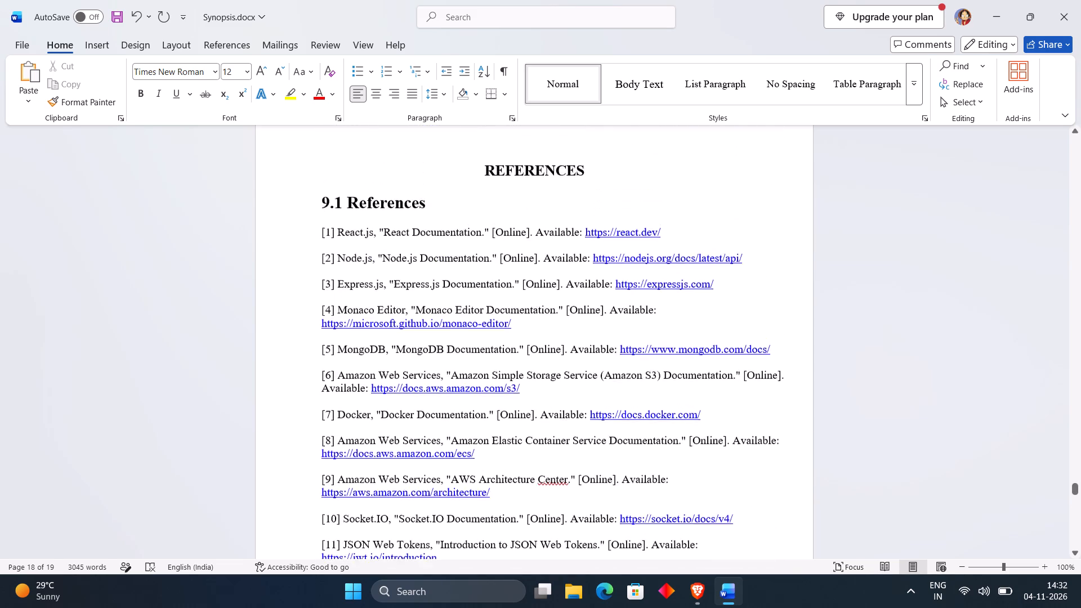
{"action": "scroll", "coordinate": [466, 413], "scroll_direction": "up", "scroll_amount": 2}
{"action": "scroll", "coordinate": [466, 413], "scroll_direction": "up", "scroll_amount": 20}
{"action": "scroll", "coordinate": [466, 413], "scroll_direction": "up", "scroll_amount": 12}
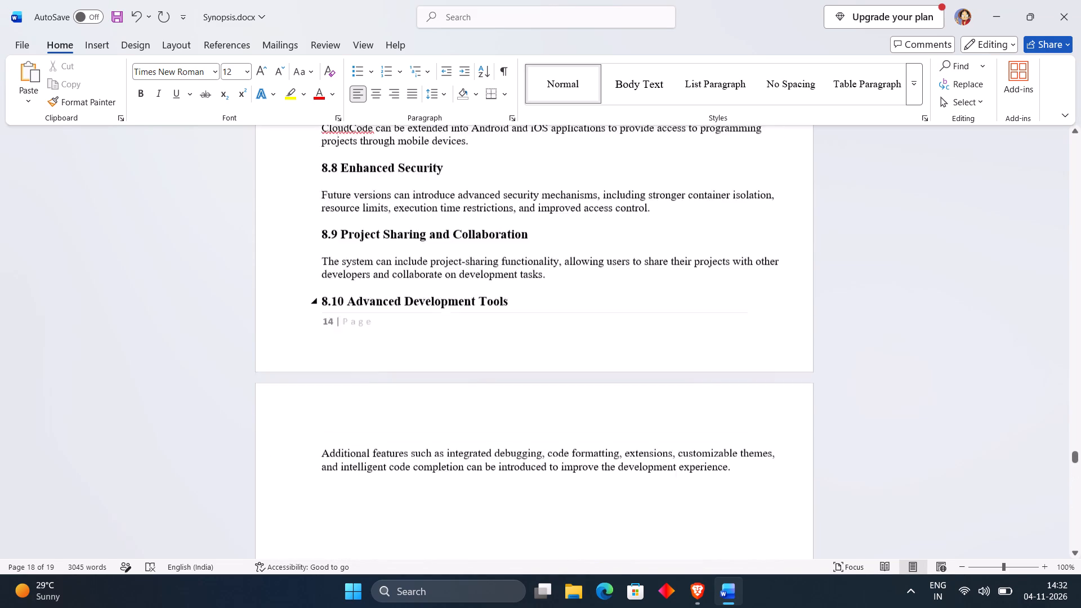
{"action": "scroll", "coordinate": [474, 406], "scroll_direction": "up", "scroll_amount": 14}
{"action": "key", "text": "ctrl+s"}
Review the document from the beginning, examining the text and layout of the ABSTRACT and INTRODUCTION sections through 2.5 Need for CloudCode.
{"action": "scroll", "coordinate": [470, 420], "scroll_direction": "up", "scroll_amount": 19}
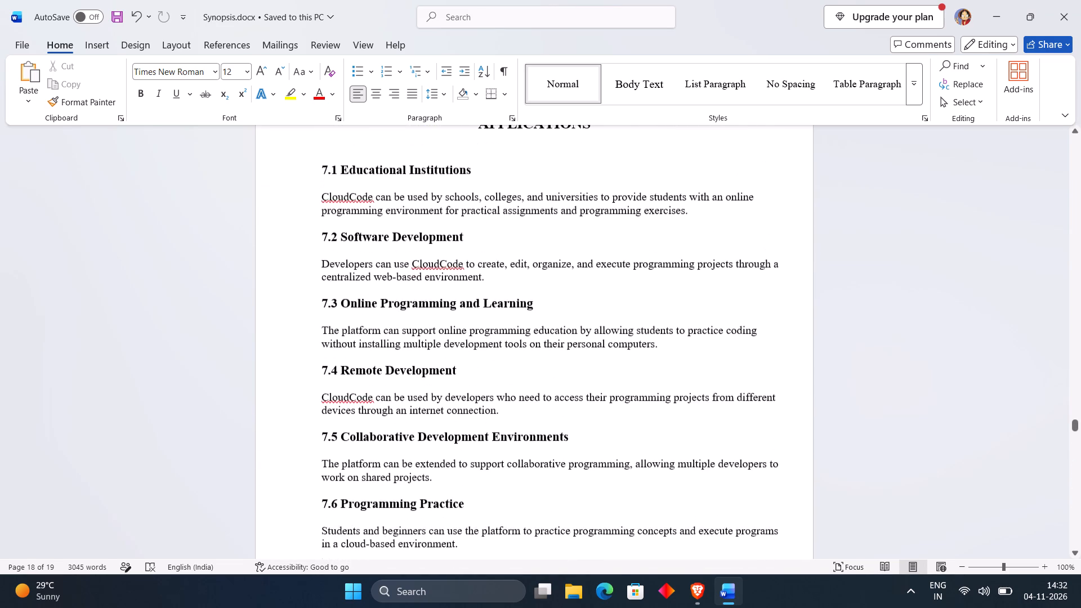
{"action": "left_click_drag", "start_coordinate": [1079, 424], "coordinate": [1080, 184]}
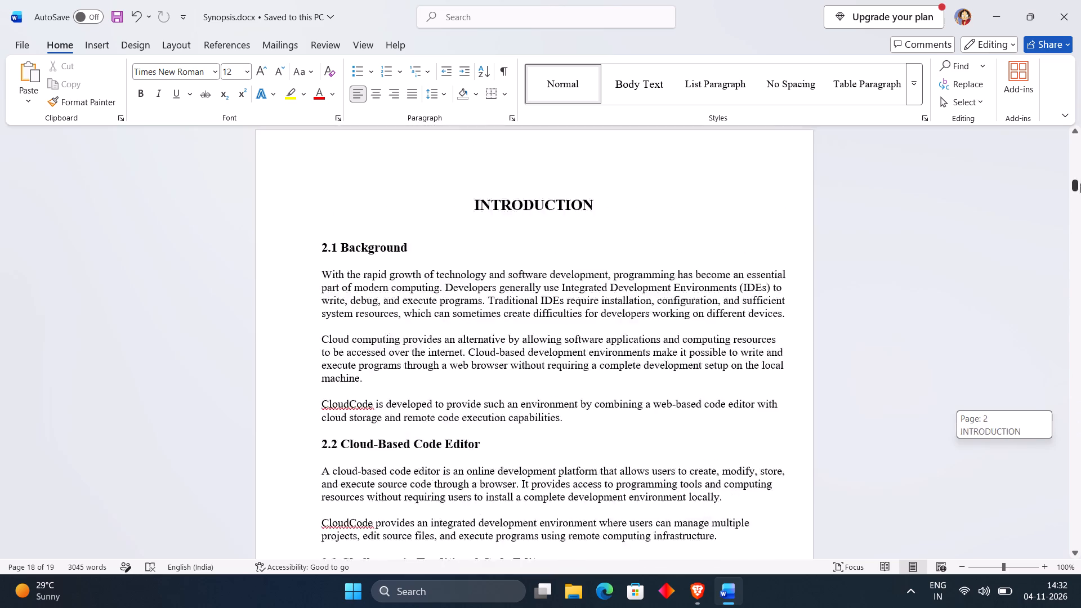
{"action": "left_click_drag", "start_coordinate": [1080, 184], "coordinate": [1080, 133]}
{"action": "scroll", "coordinate": [908, 275], "scroll_direction": "down", "scroll_amount": 14}
{"action": "scroll", "coordinate": [882, 265], "scroll_direction": "down", "scroll_amount": 11}
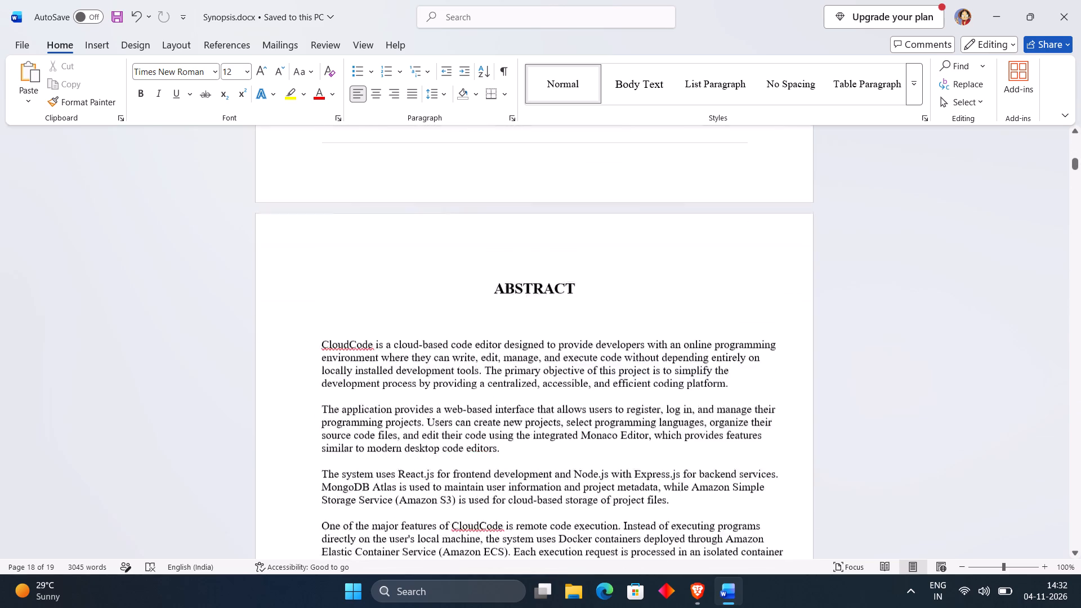
{"action": "scroll", "coordinate": [860, 288], "scroll_direction": "down", "scroll_amount": 20}
{"action": "scroll", "coordinate": [860, 288], "scroll_direction": "down", "scroll_amount": 5}
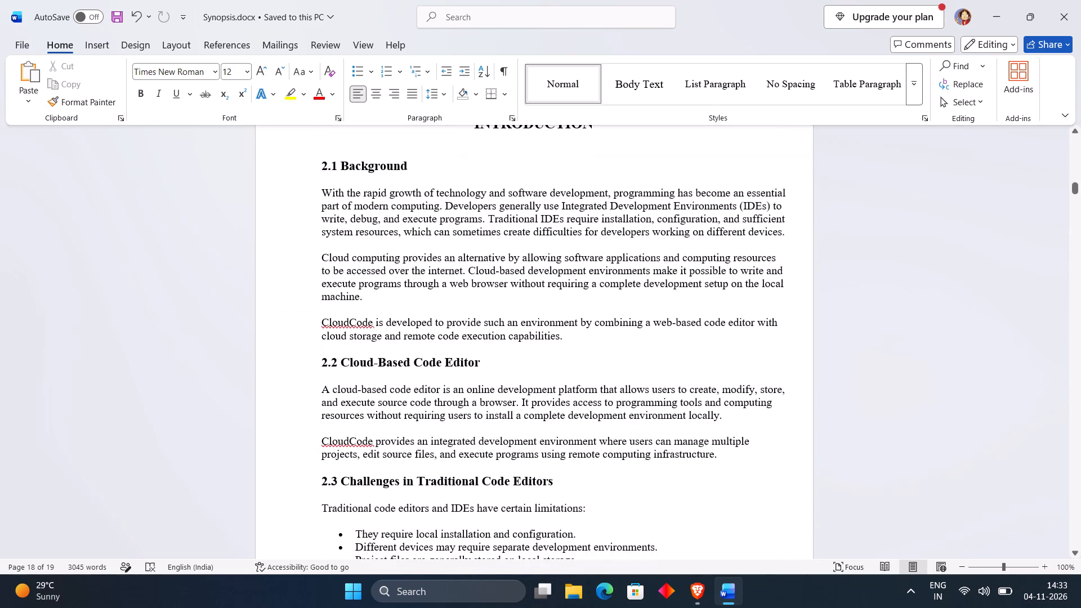
{"action": "scroll", "coordinate": [430, 241], "scroll_direction": "down", "scroll_amount": 8}
{"action": "scroll", "coordinate": [428, 242], "scroll_direction": "up", "scroll_amount": 13}
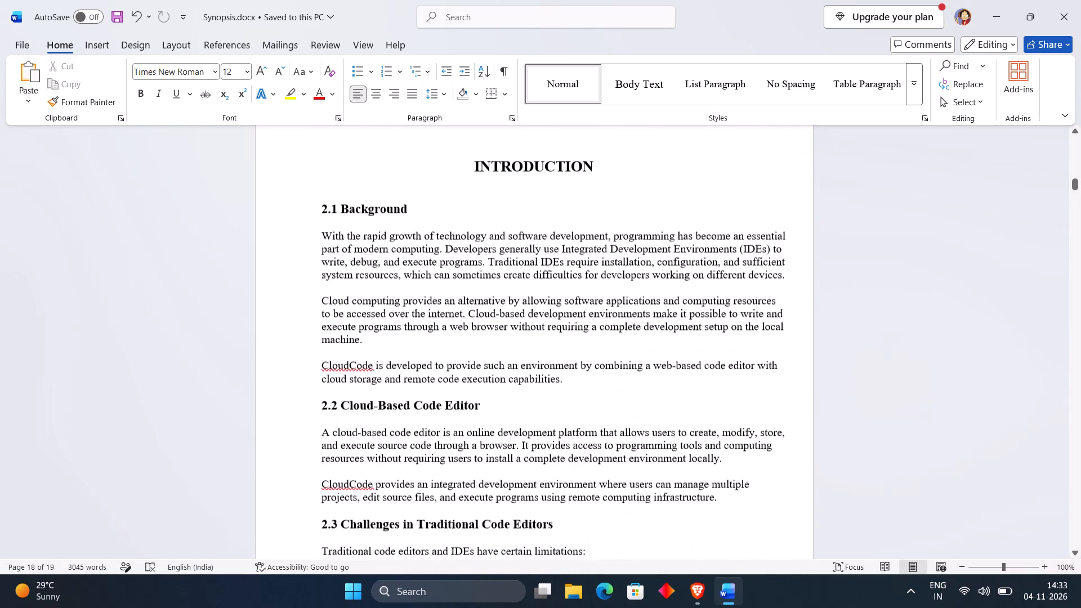
{"action": "scroll", "coordinate": [441, 245], "scroll_direction": "down", "scroll_amount": 20}
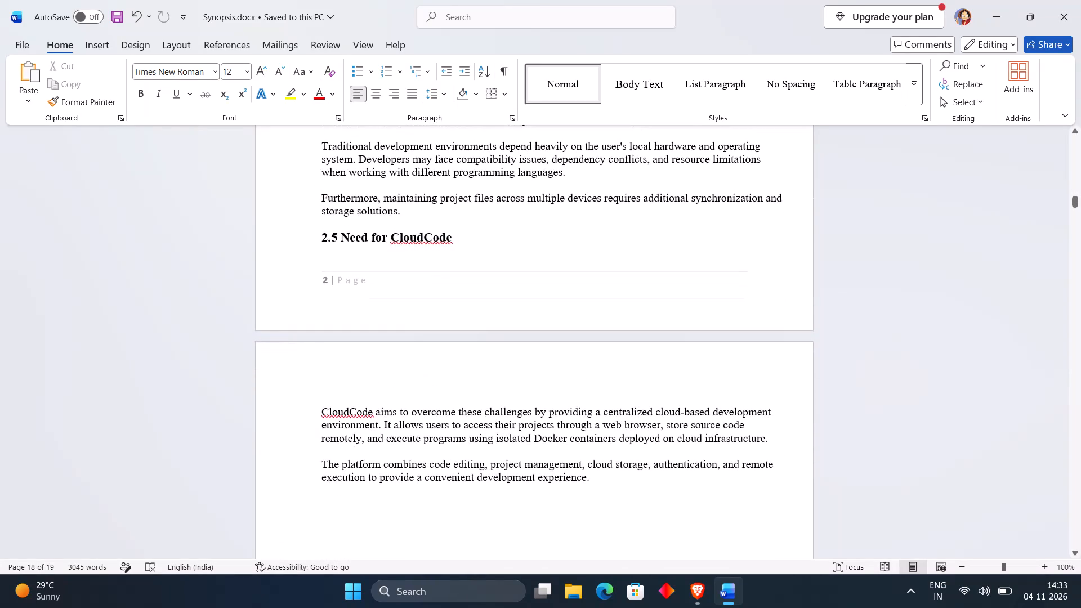
{"action": "scroll", "coordinate": [445, 260], "scroll_direction": "down", "scroll_amount": 8}
{"action": "scroll", "coordinate": [445, 257], "scroll_direction": "up", "scroll_amount": 14}
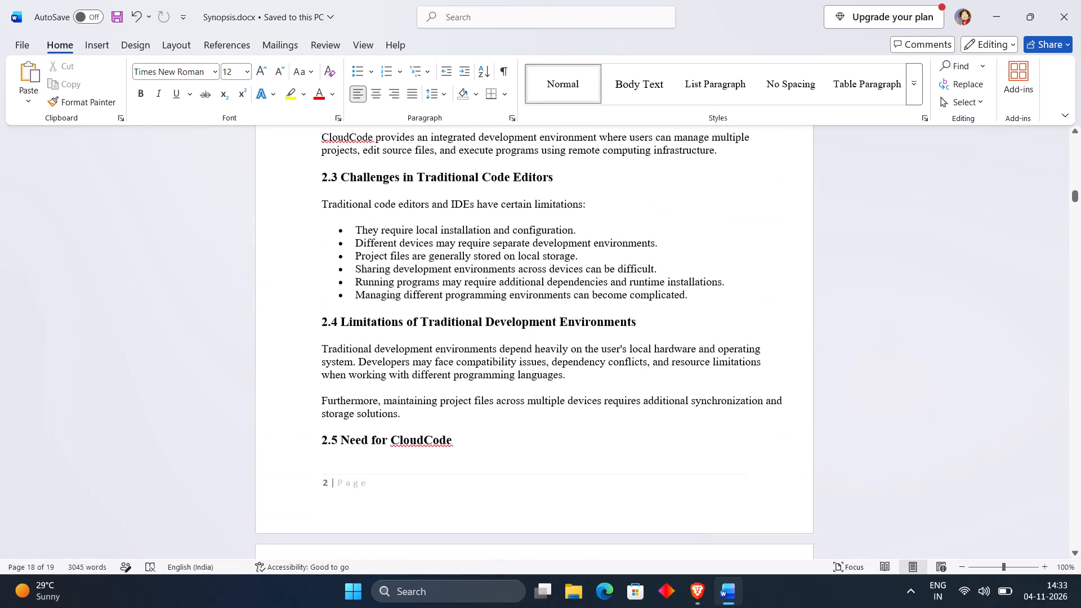
{"action": "scroll", "coordinate": [449, 249], "scroll_direction": "up", "scroll_amount": 10}
{"action": "scroll", "coordinate": [450, 249], "scroll_direction": "down", "scroll_amount": 20}
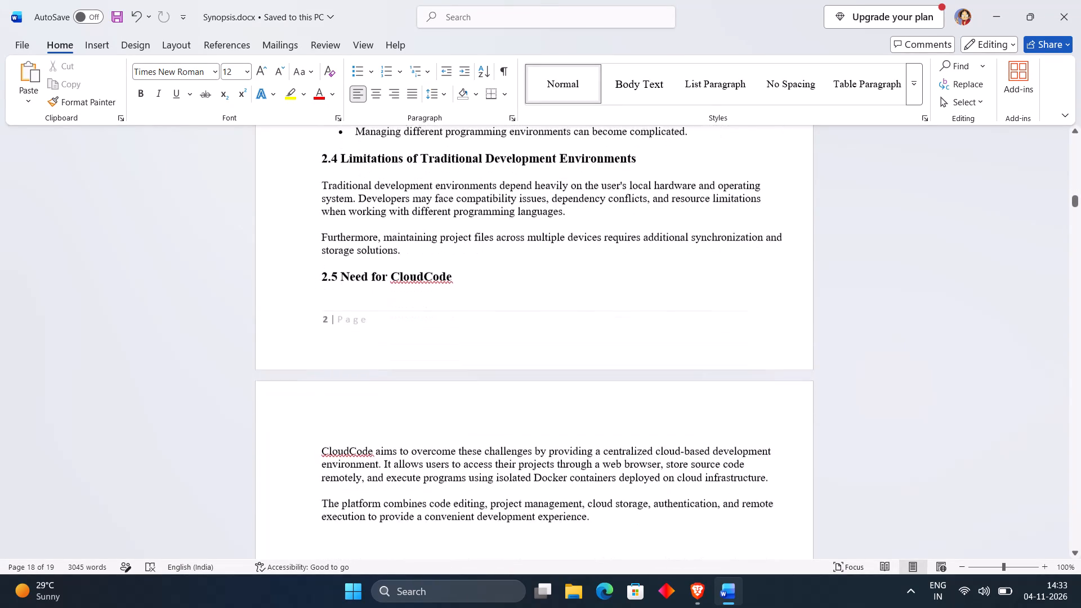
{"action": "scroll", "coordinate": [453, 248], "scroll_direction": "down", "scroll_amount": 20}
{"action": "scroll", "coordinate": [453, 248], "scroll_direction": "down", "scroll_amount": 1}
{"action": "scroll", "coordinate": [472, 257], "scroll_direction": "up", "scroll_amount": 19}
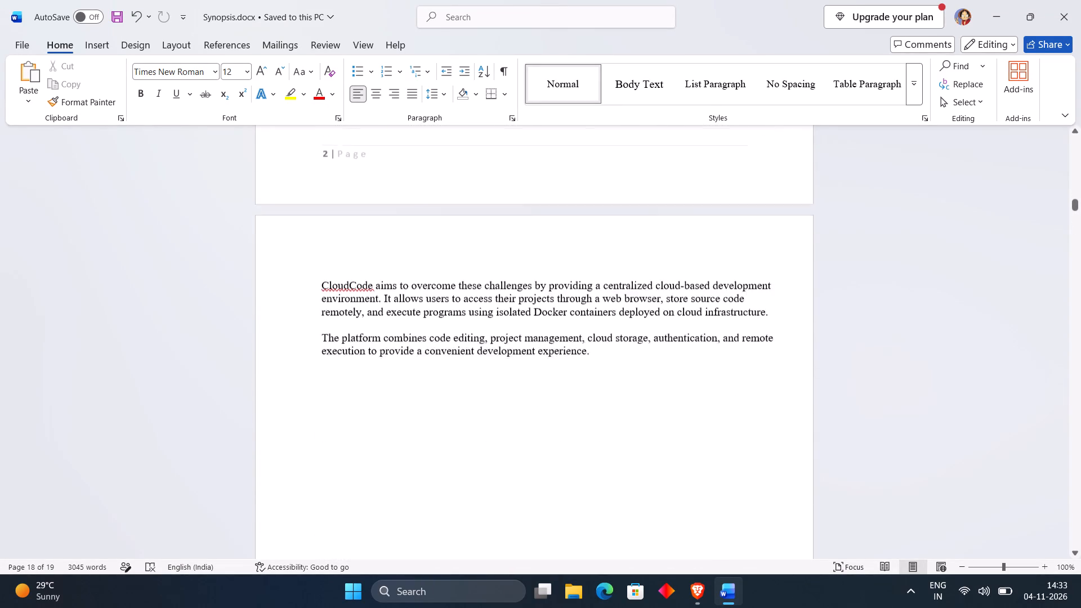
{"action": "scroll", "coordinate": [466, 244], "scroll_direction": "up", "scroll_amount": 13}
{"action": "scroll", "coordinate": [466, 244], "scroll_direction": "down", "scroll_amount": 12}
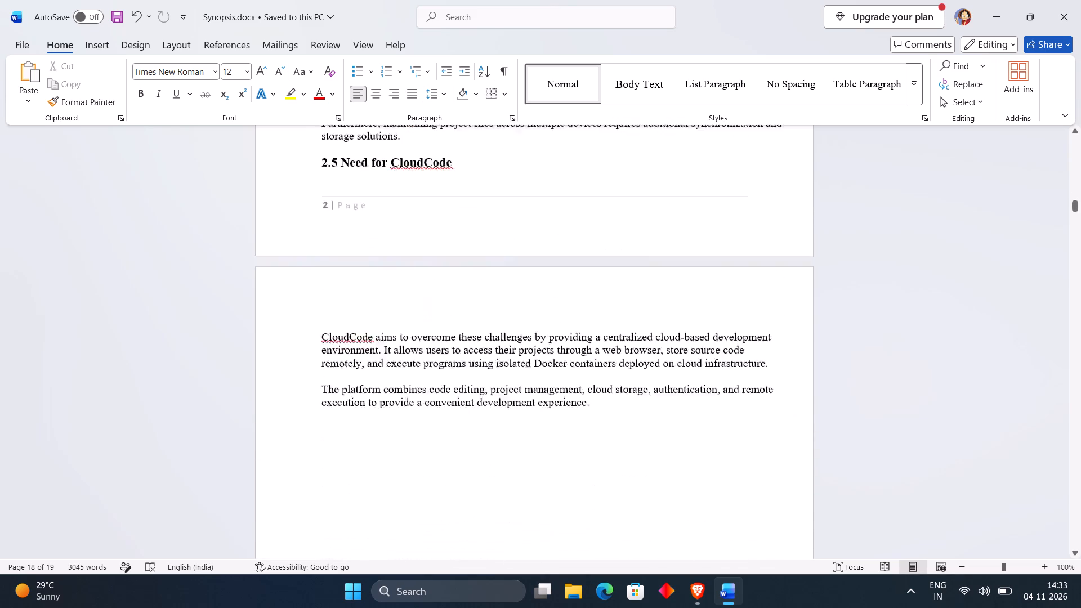
{"action": "scroll", "coordinate": [586, 315], "scroll_direction": "down", "scroll_amount": 3}
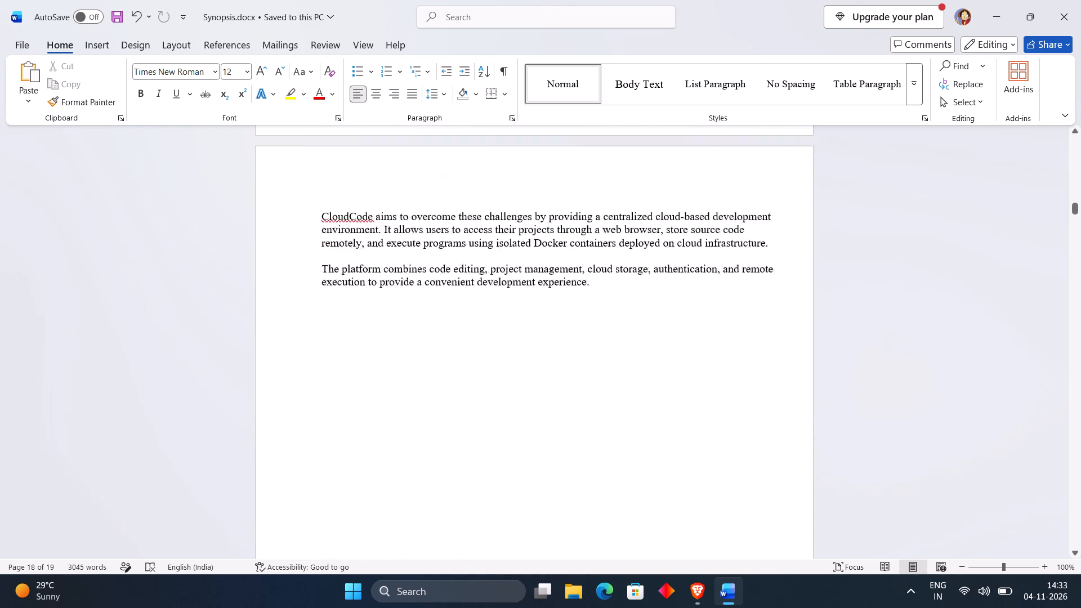
{"action": "scroll", "coordinate": [586, 315], "scroll_direction": "down", "scroll_amount": 2}
{"action": "scroll", "coordinate": [583, 315], "scroll_direction": "up", "scroll_amount": 7}
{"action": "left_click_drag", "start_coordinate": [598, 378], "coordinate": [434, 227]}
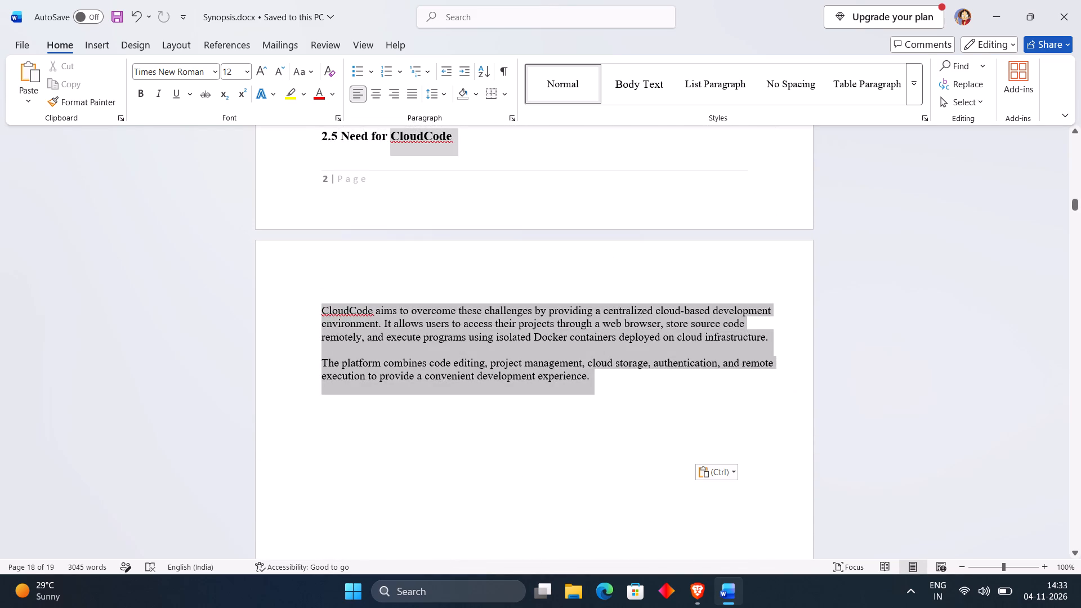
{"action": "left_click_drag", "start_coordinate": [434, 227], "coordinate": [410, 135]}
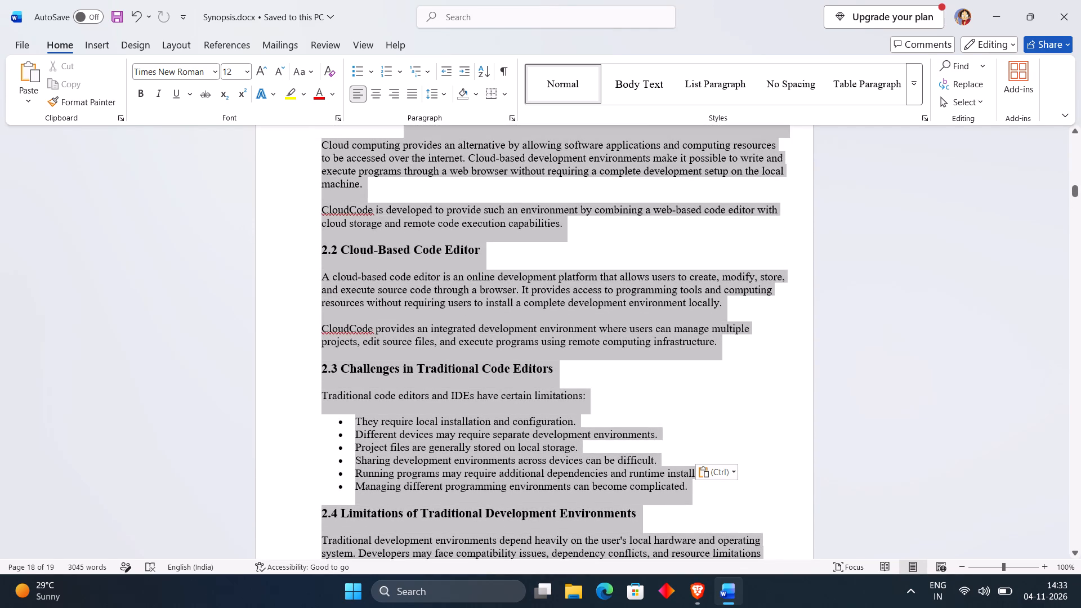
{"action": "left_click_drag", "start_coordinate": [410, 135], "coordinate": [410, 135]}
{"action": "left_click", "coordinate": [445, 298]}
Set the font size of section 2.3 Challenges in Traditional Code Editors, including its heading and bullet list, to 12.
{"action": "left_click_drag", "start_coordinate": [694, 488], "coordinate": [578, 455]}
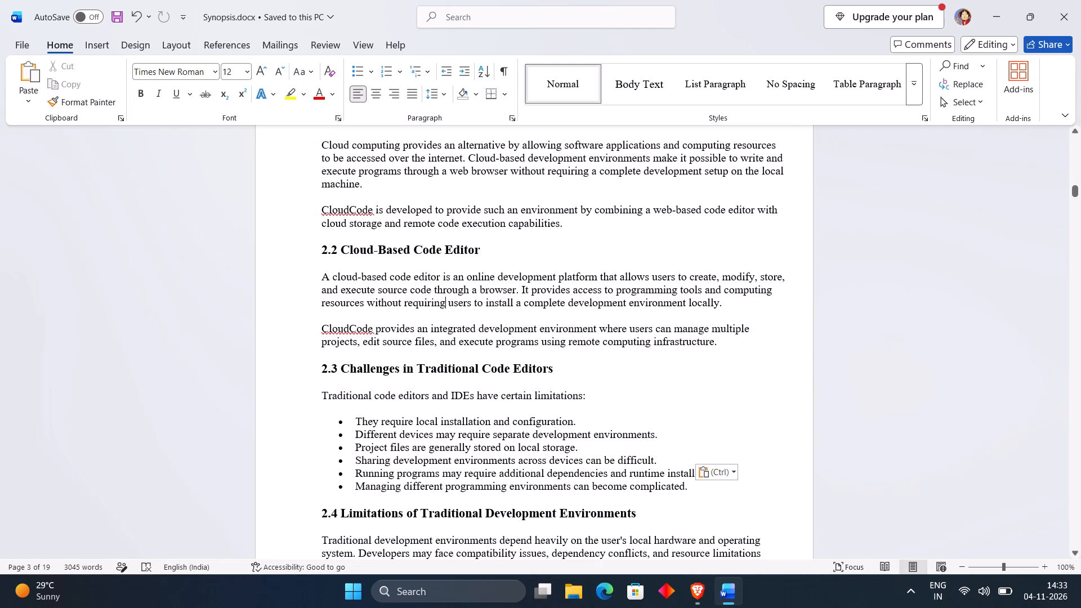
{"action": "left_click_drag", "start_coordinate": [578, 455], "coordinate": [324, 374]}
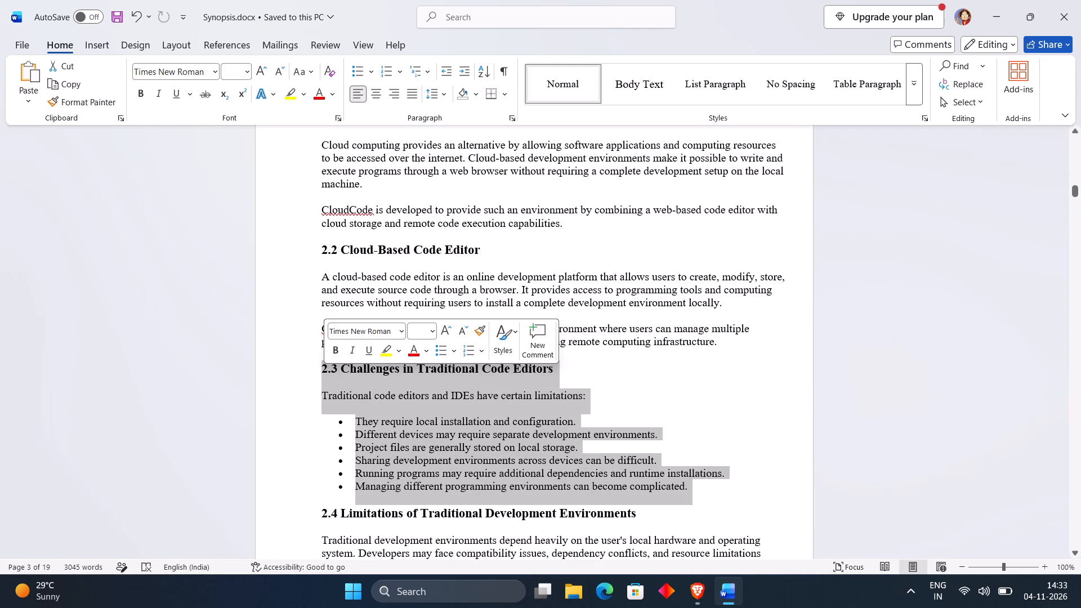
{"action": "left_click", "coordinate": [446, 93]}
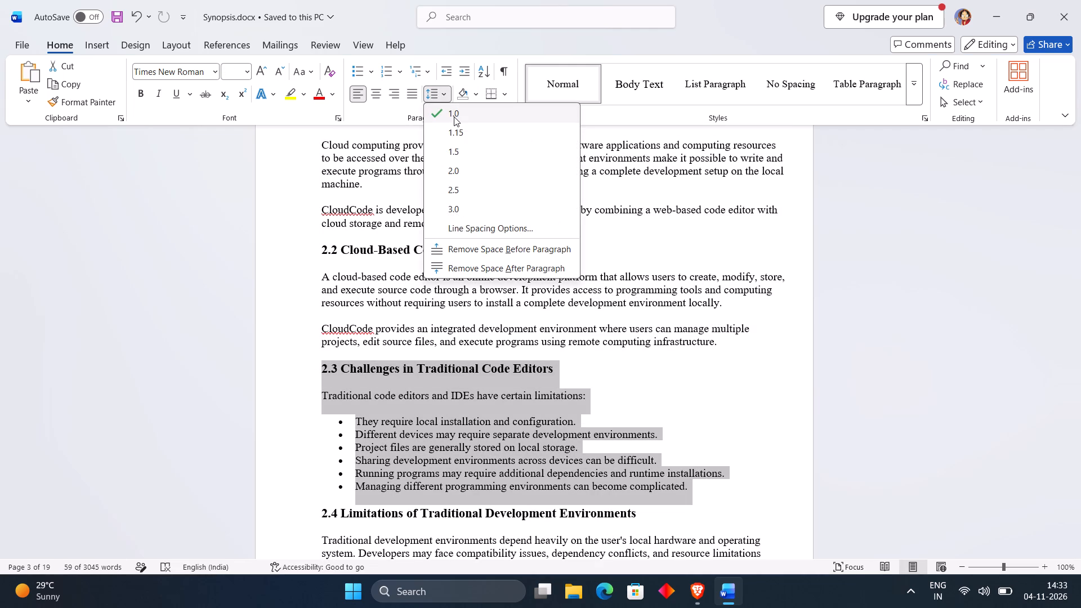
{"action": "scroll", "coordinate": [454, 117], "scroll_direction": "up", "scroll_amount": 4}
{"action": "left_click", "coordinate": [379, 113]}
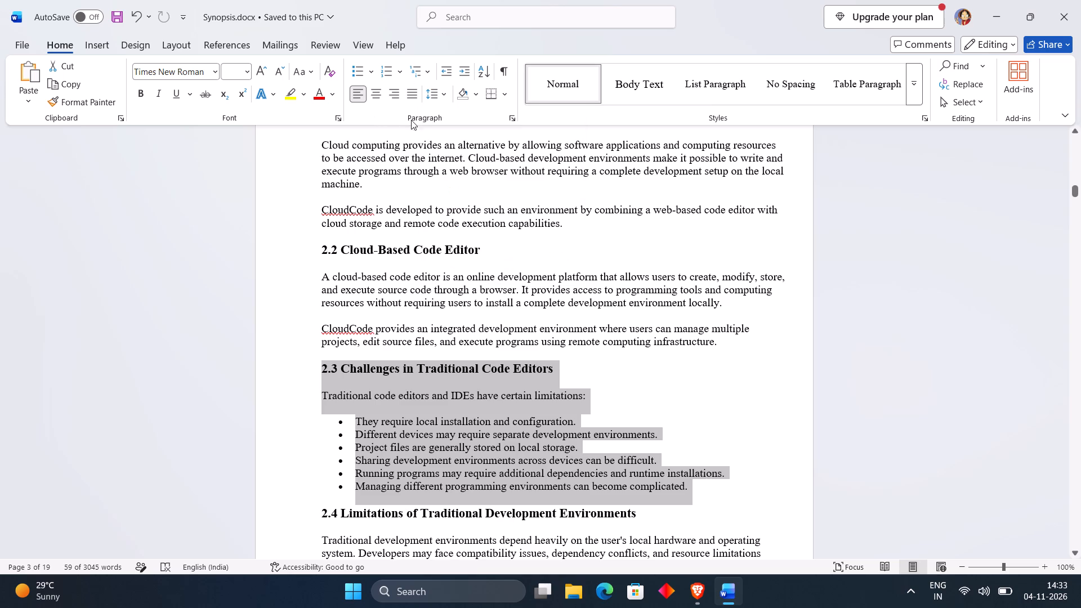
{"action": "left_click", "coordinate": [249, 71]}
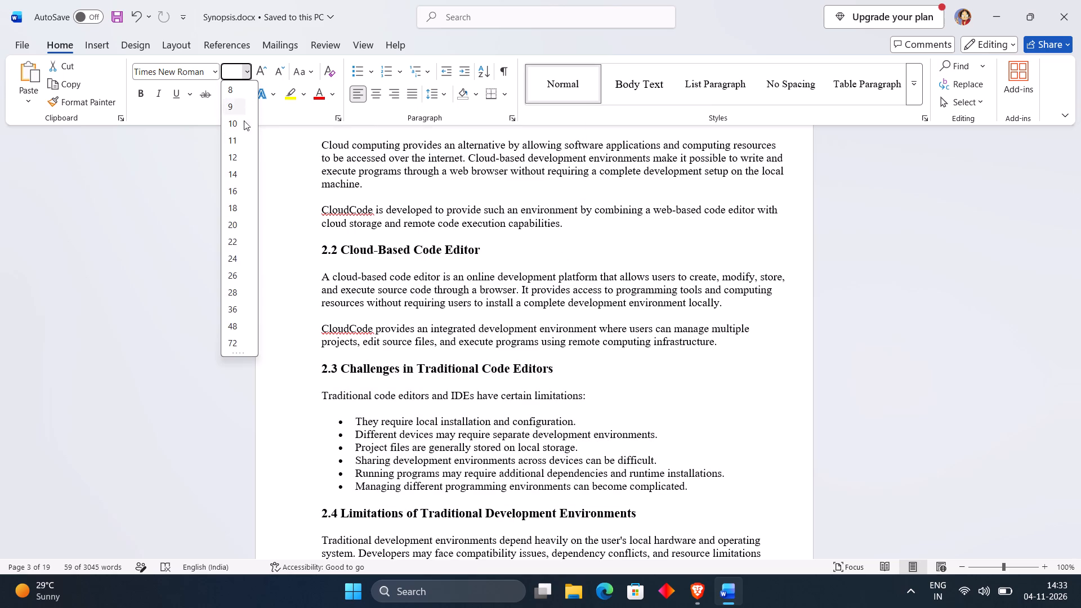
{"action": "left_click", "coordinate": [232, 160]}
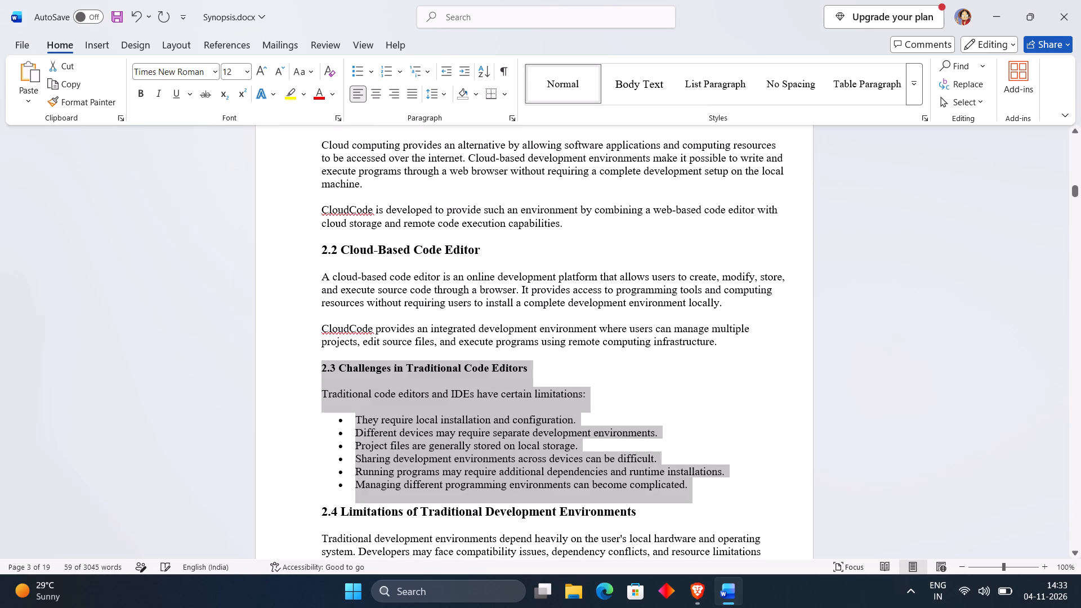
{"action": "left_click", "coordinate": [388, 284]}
Set the font size of all INTRODUCTION text, from the 2.1 Background heading to the end of section 2.5, to 12.
{"action": "scroll", "coordinate": [381, 280], "scroll_direction": "up", "scroll_amount": 6}
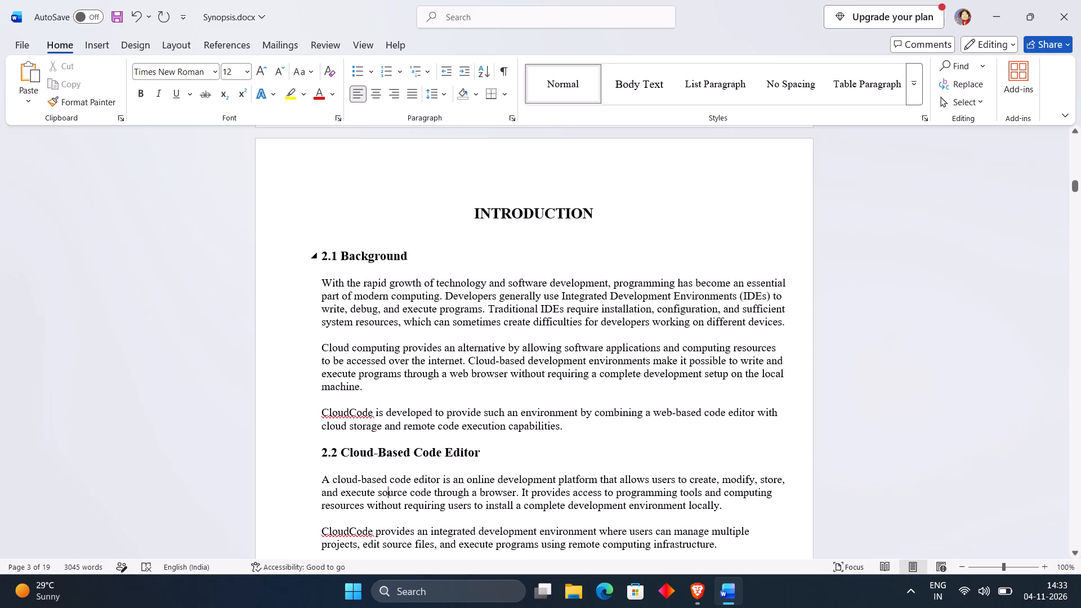
{"action": "left_click_drag", "start_coordinate": [319, 251], "coordinate": [434, 575]}
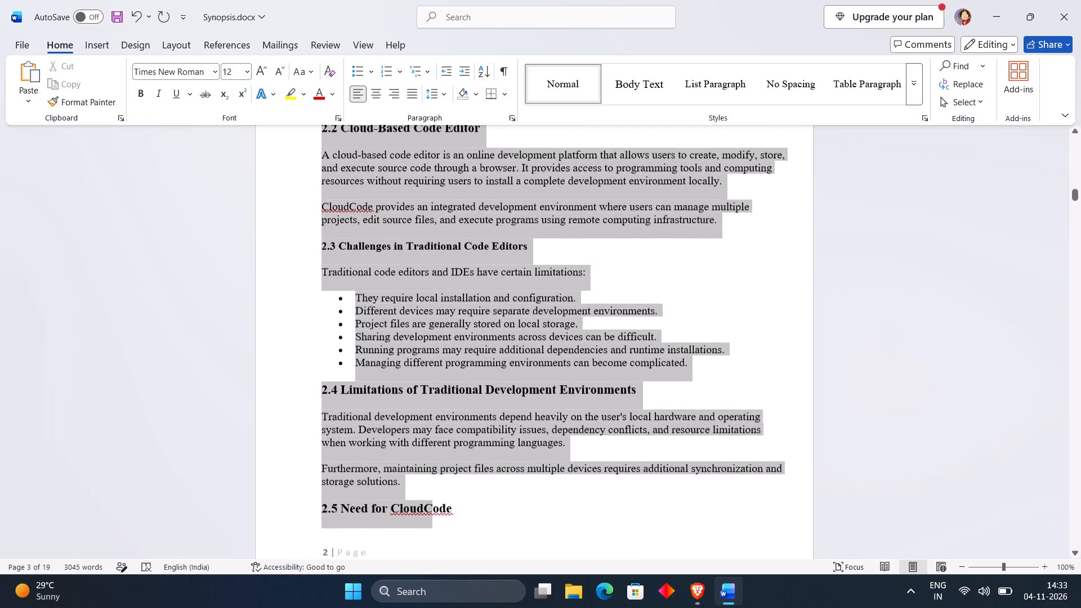
{"action": "left_click_drag", "start_coordinate": [434, 575], "coordinate": [593, 467]}
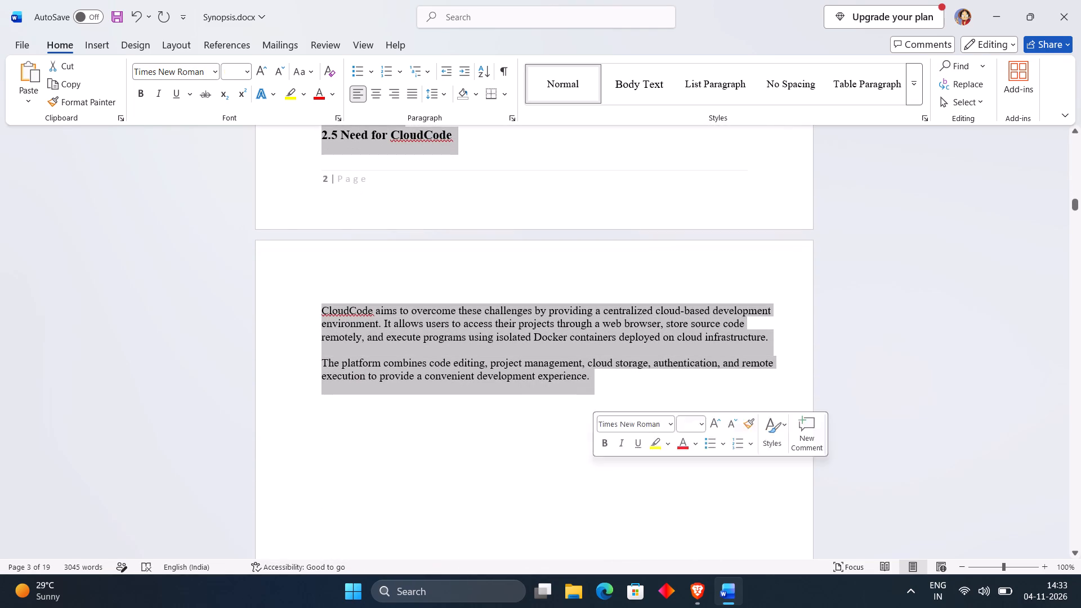
{"action": "left_click", "coordinate": [244, 71]}
{"action": "left_click", "coordinate": [234, 158]}
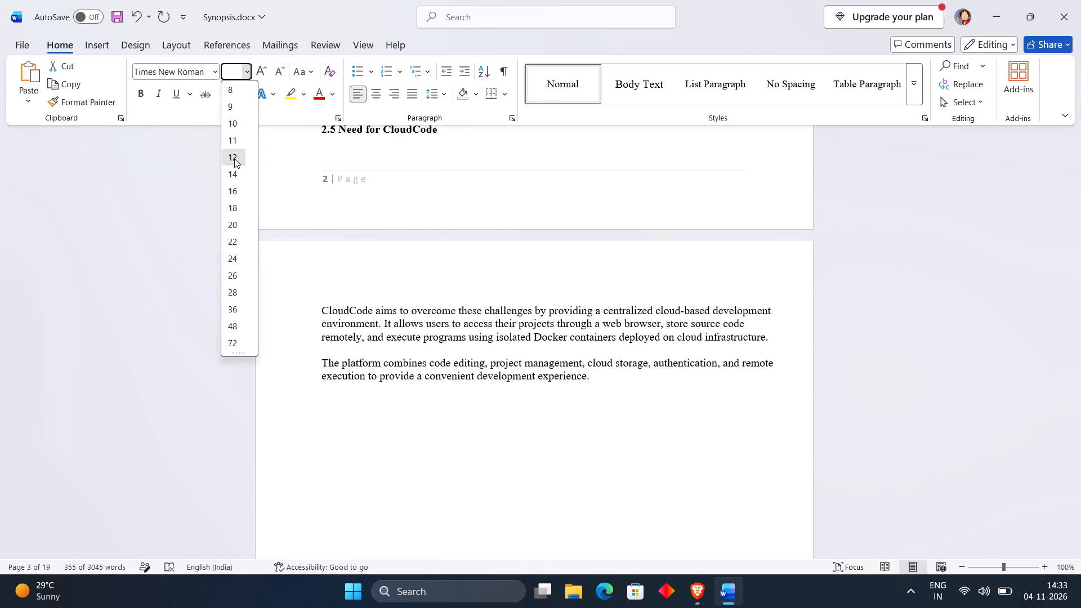
{"action": "left_click", "coordinate": [355, 221]}
Examine the headings and spacing of the INTRODUCTION from section 2.5 back up to 2.1 Background.
{"action": "scroll", "coordinate": [368, 256], "scroll_direction": "up", "scroll_amount": 4}
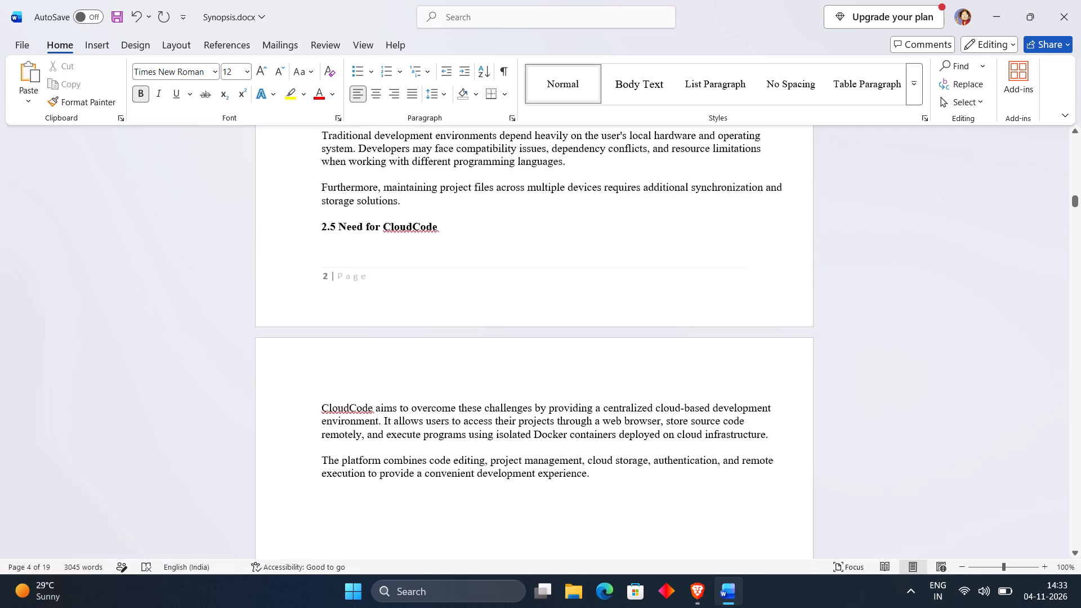
{"action": "scroll", "coordinate": [368, 256], "scroll_direction": "up", "scroll_amount": 1}
{"action": "left_click", "coordinate": [359, 283]}
{"action": "scroll", "coordinate": [358, 283], "scroll_direction": "up", "scroll_amount": 4}
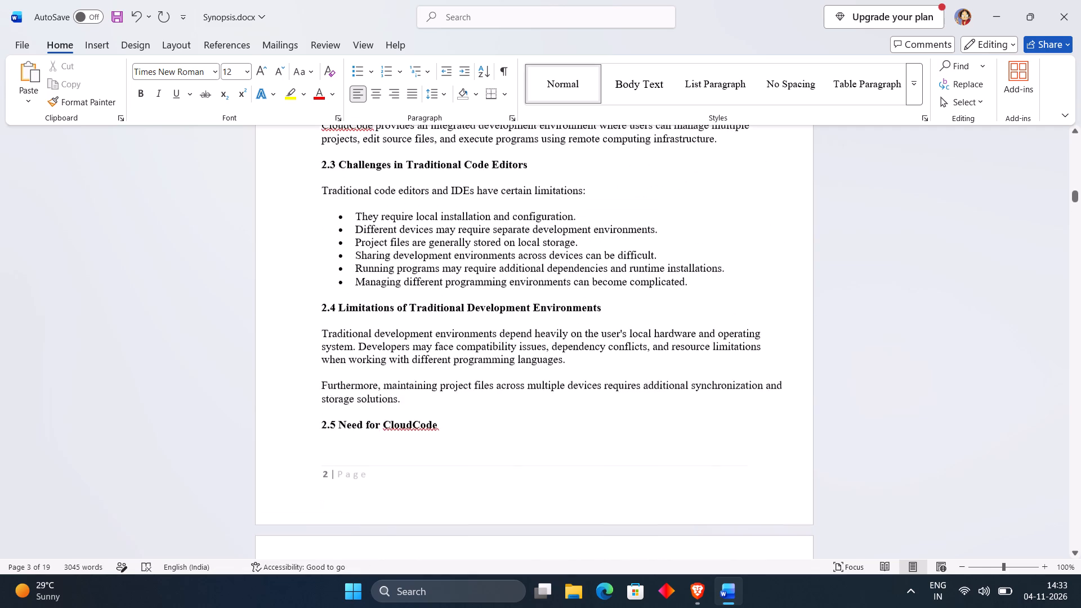
{"action": "scroll", "coordinate": [358, 283], "scroll_direction": "up", "scroll_amount": 9}
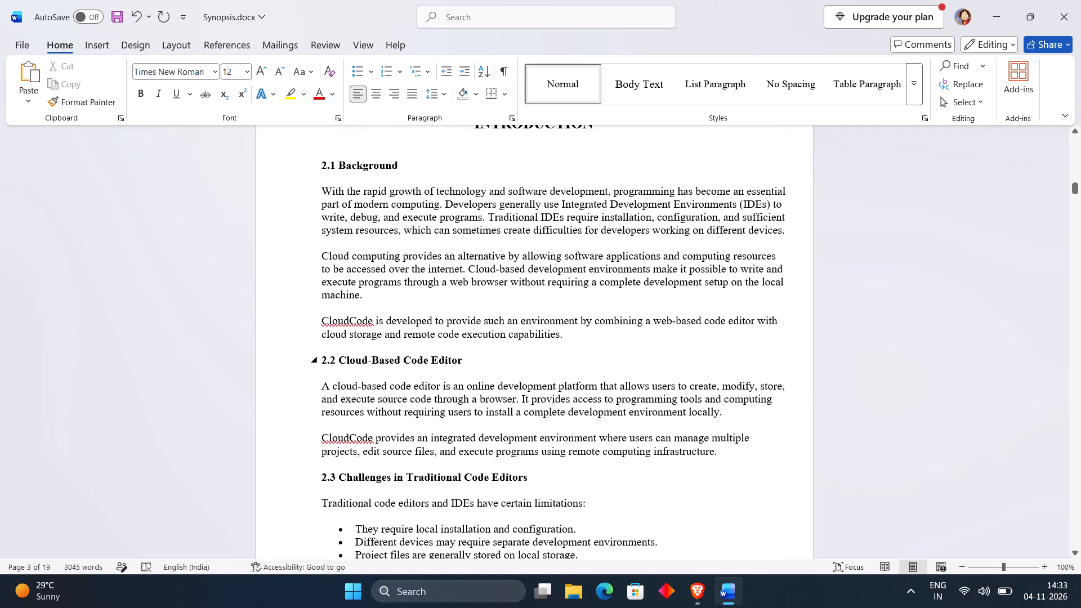
{"action": "left_click", "coordinate": [320, 383]}
{"action": "left_click", "coordinate": [339, 373]}
Examine the INTRODUCTION text and page layout from the 2.2 Cloud-Based Code Editor heading through section 2.5.
{"action": "left_click_drag", "start_coordinate": [462, 368], "coordinate": [329, 359]}
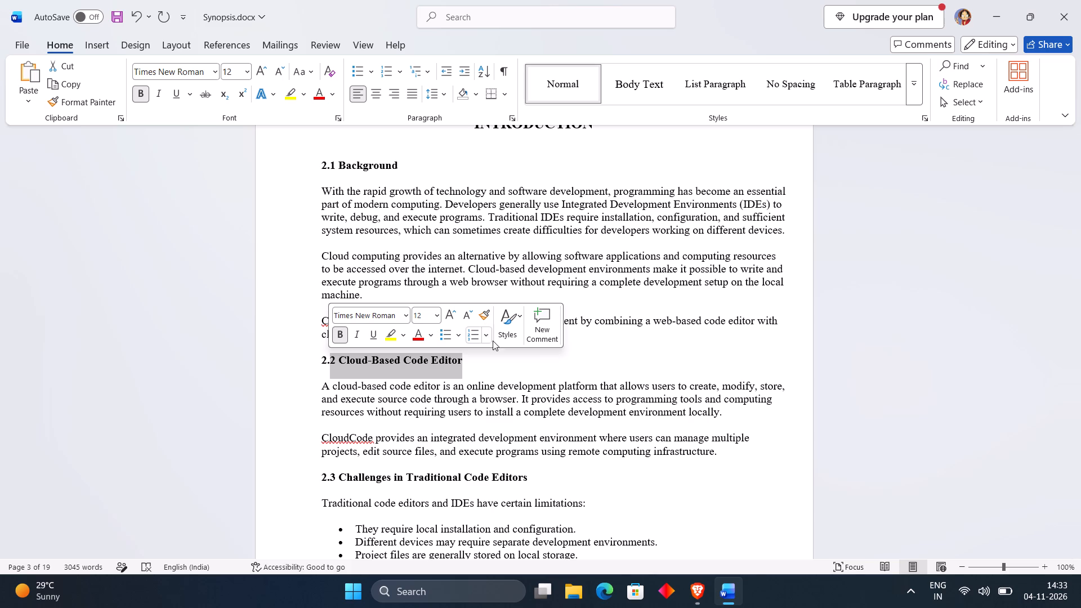
{"action": "left_click", "coordinate": [687, 370]}
{"action": "scroll", "coordinate": [672, 368], "scroll_direction": "down", "scroll_amount": 11}
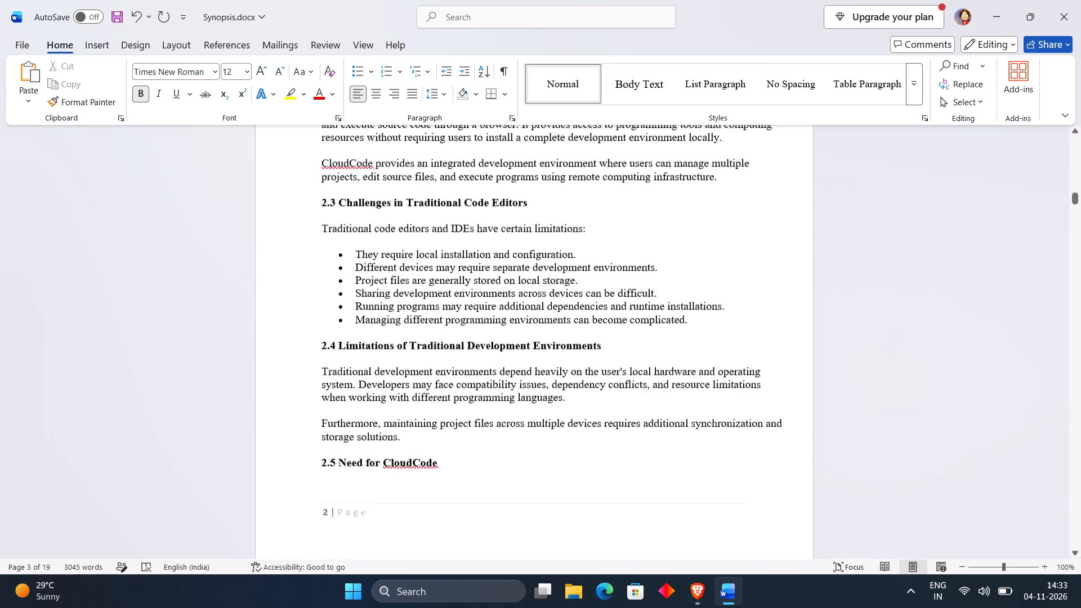
{"action": "scroll", "coordinate": [661, 365], "scroll_direction": "down", "scroll_amount": 9}
{"action": "scroll", "coordinate": [653, 361], "scroll_direction": "up", "scroll_amount": 7}
{"action": "scroll", "coordinate": [653, 361], "scroll_direction": "down", "scroll_amount": 3}
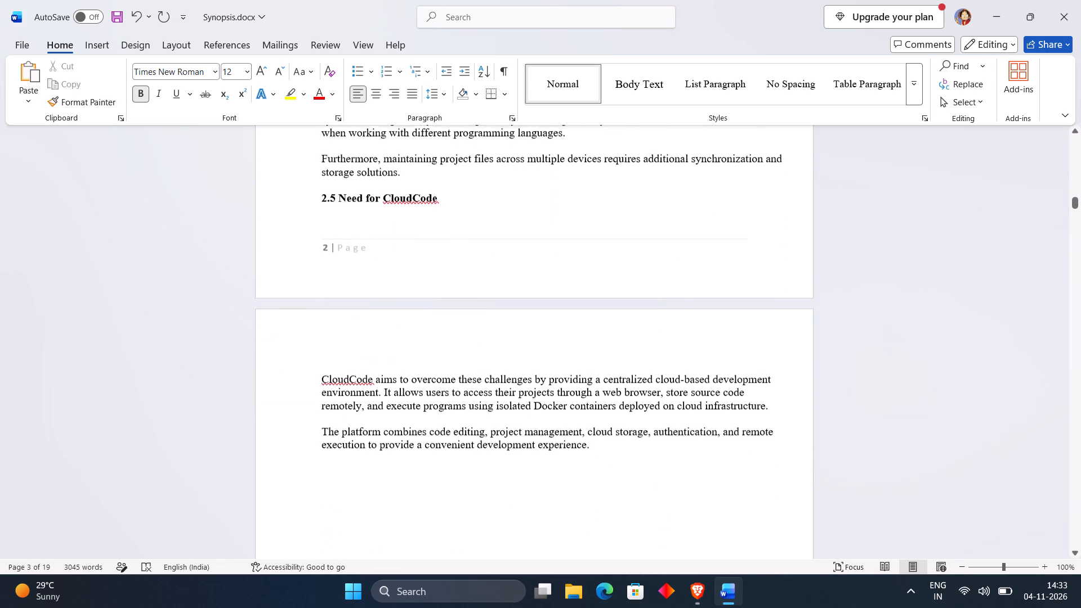
{"action": "scroll", "coordinate": [653, 361], "scroll_direction": "up", "scroll_amount": 10}
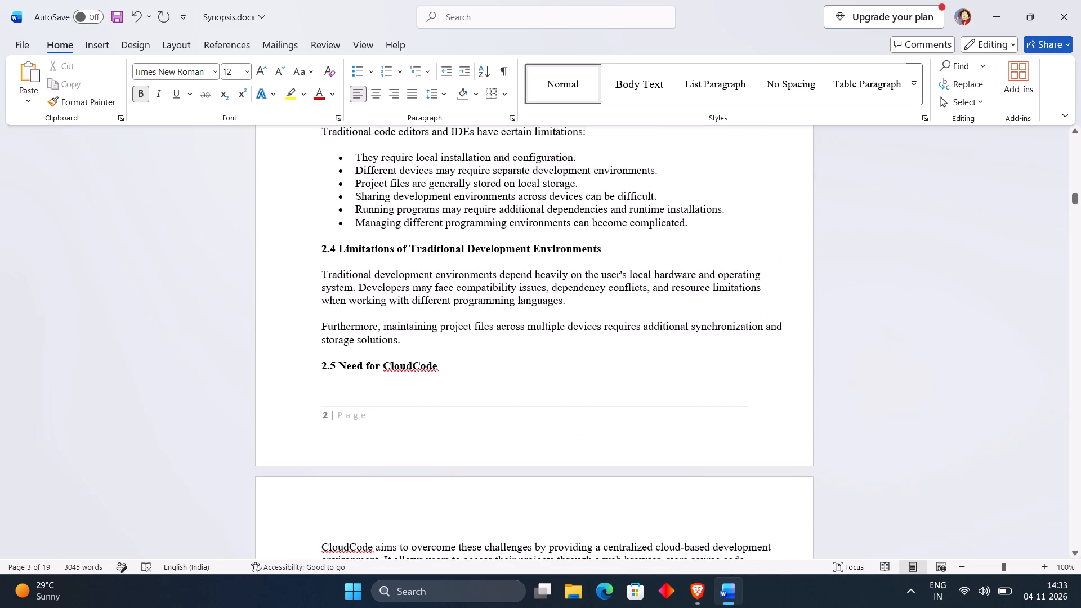
{"action": "scroll", "coordinate": [560, 347], "scroll_direction": "up", "scroll_amount": 1}
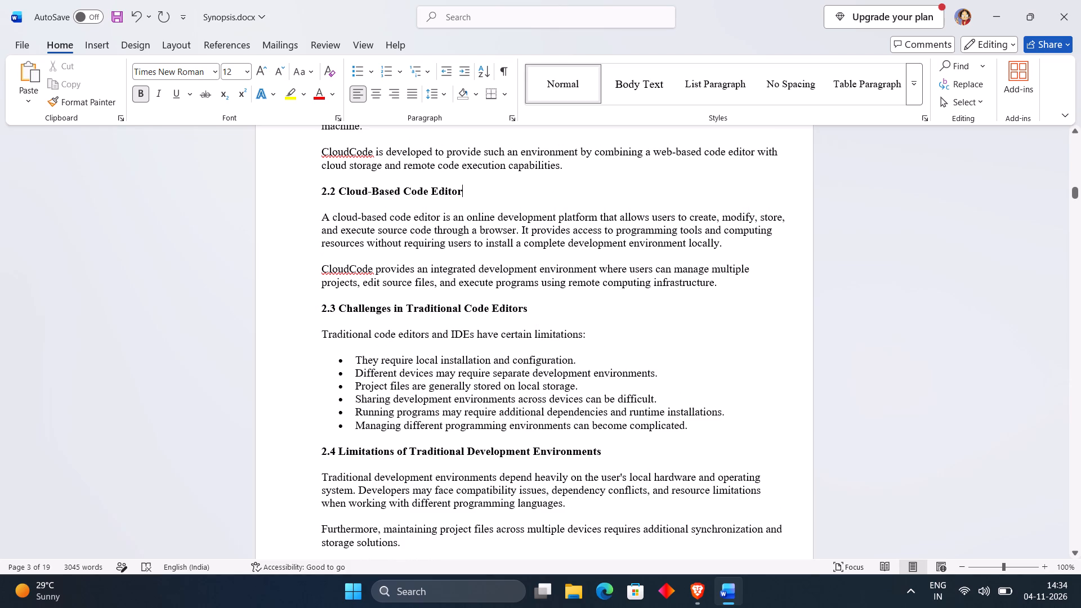
Delete section 2.4 Limitations of Traditional Development Environments, including its heading and both paragraphs.
{"action": "scroll", "coordinate": [611, 437], "scroll_direction": "down", "scroll_amount": 3}
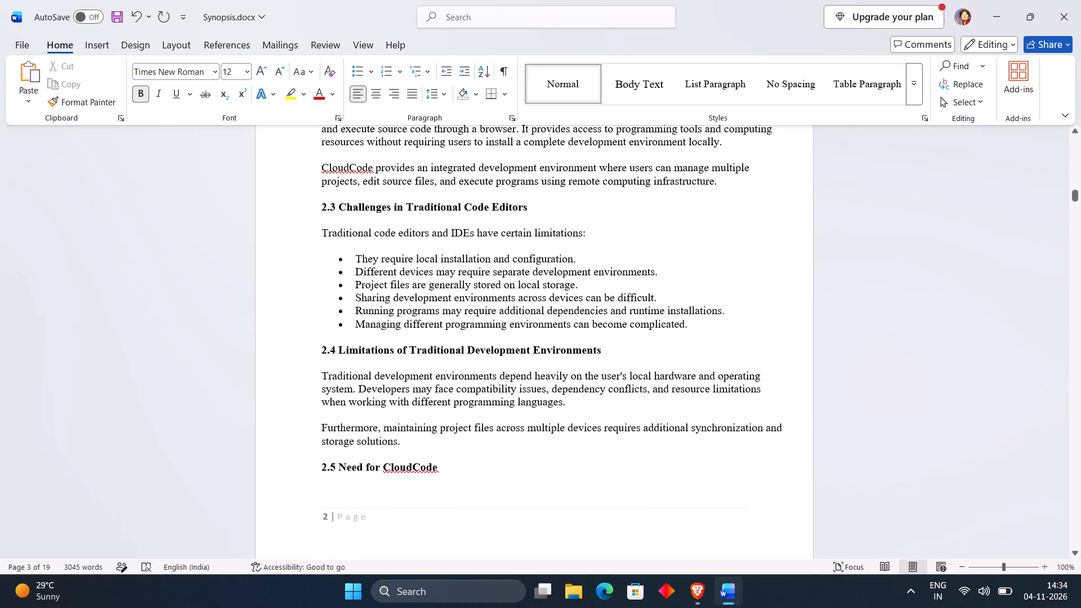
{"action": "left_click_drag", "start_coordinate": [404, 443], "coordinate": [345, 408]}
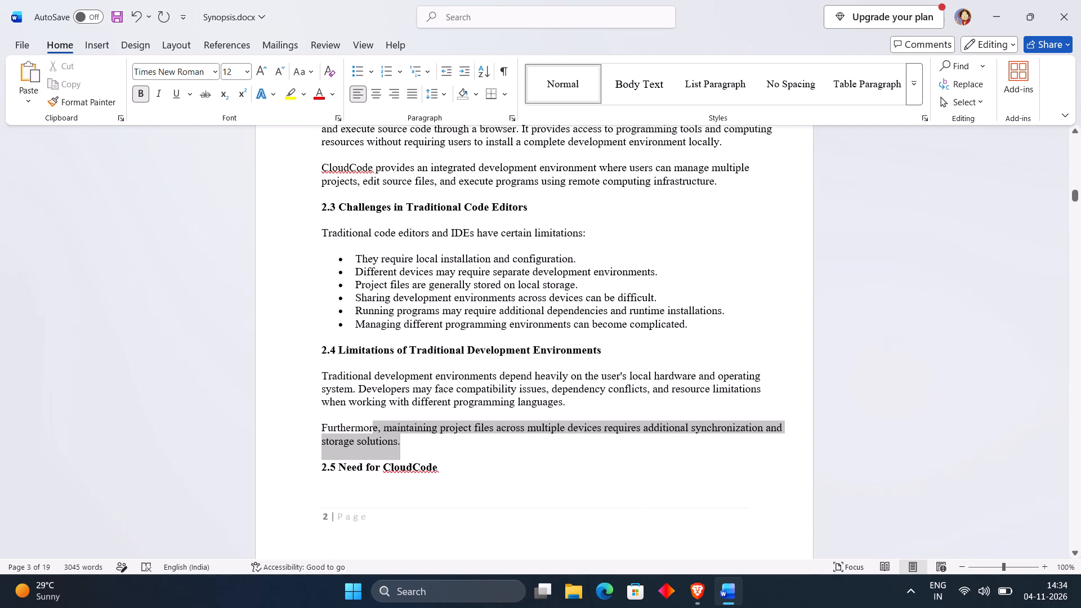
{"action": "left_click_drag", "start_coordinate": [345, 408], "coordinate": [313, 358]}
{"action": "key", "text": "BackSpace"}
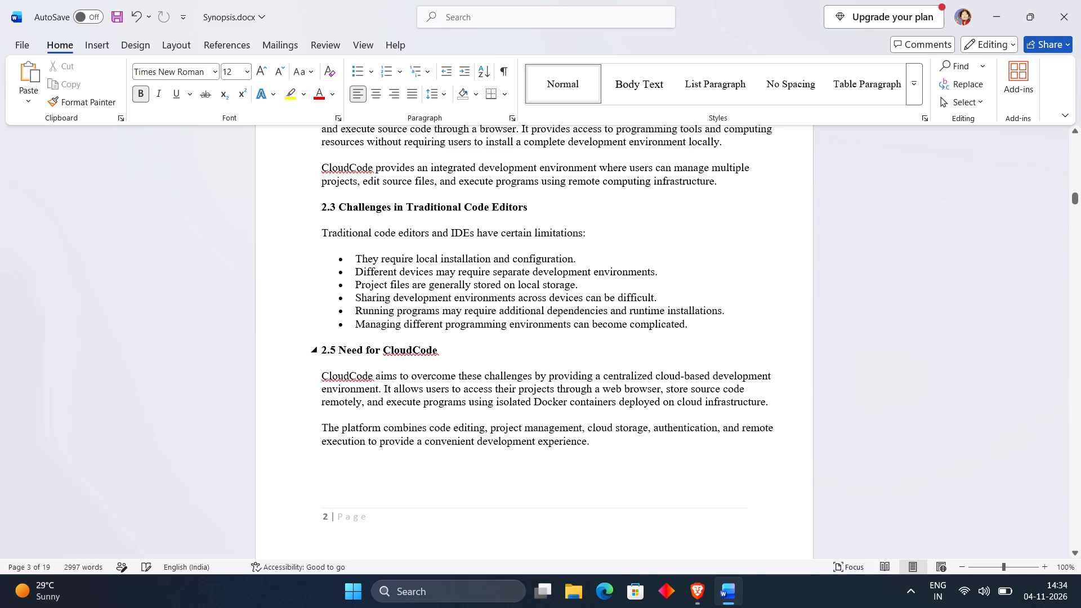
Renumber the Need for CloudCode heading as 2.4 and save the document.
{"action": "left_click", "coordinate": [334, 348]}
{"action": "key", "text": "BackSpace"}
{"action": "key", "text": "4"}
{"action": "key", "text": "ctrl+s"}
Set the font size of all LITERATURE SURVEY text, from the 3.1 heading to the end of section 3.6, to 12.
{"action": "scroll", "coordinate": [323, 359], "scroll_direction": "down", "scroll_amount": 10}
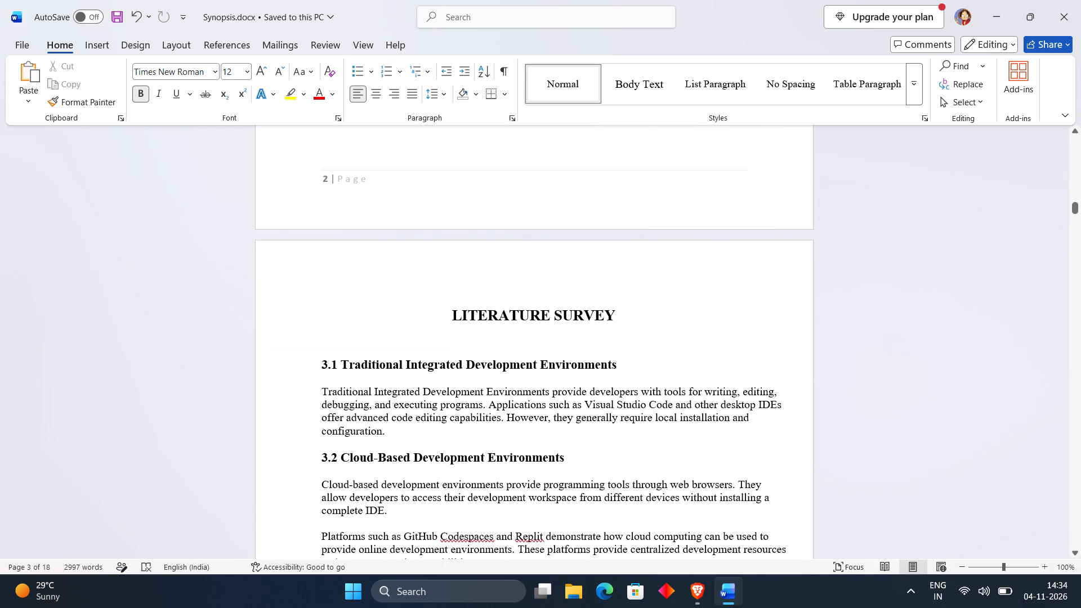
{"action": "left_click", "coordinate": [452, 297]}
{"action": "key", "text": "Up"}
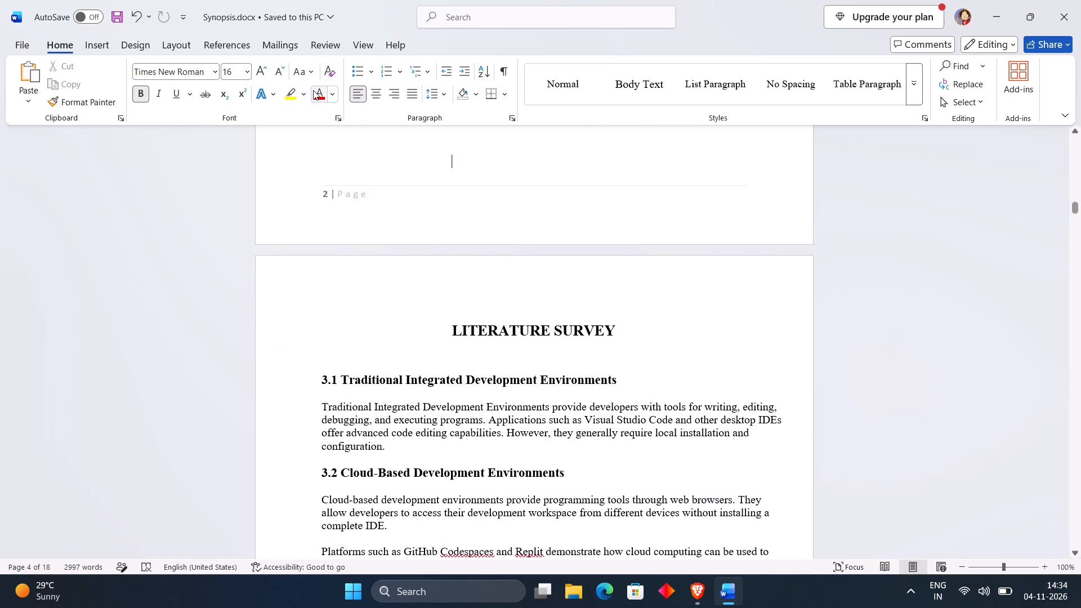
{"action": "scroll", "coordinate": [296, 142], "scroll_direction": "down", "scroll_amount": 20}
{"action": "scroll", "coordinate": [296, 142], "scroll_direction": "down", "scroll_amount": 6}
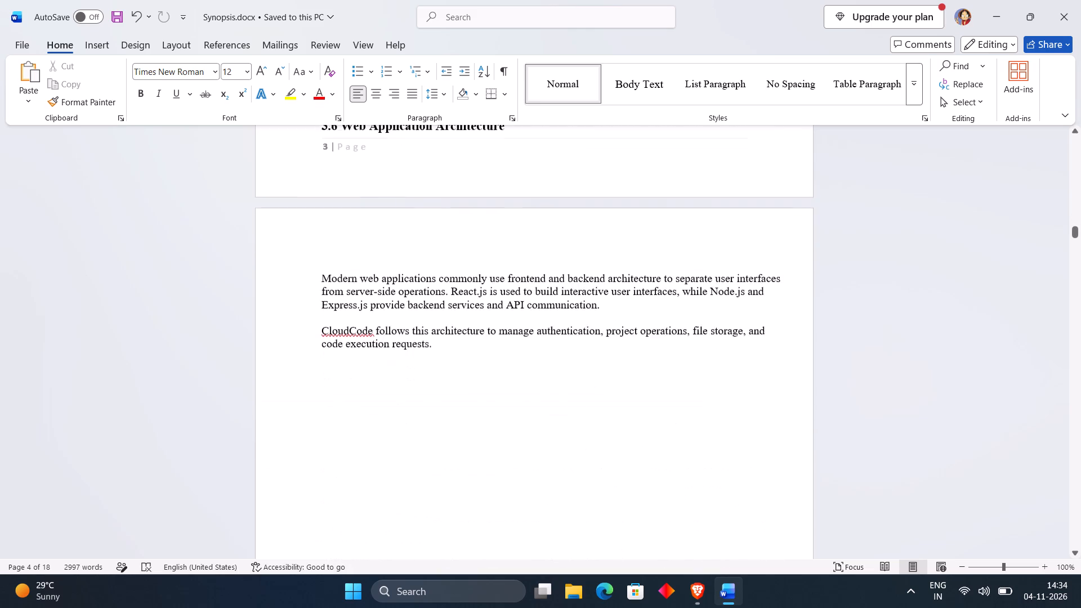
{"action": "scroll", "coordinate": [360, 205], "scroll_direction": "up", "scroll_amount": 2}
{"action": "left_click_drag", "start_coordinate": [439, 397], "coordinate": [360, 162]}
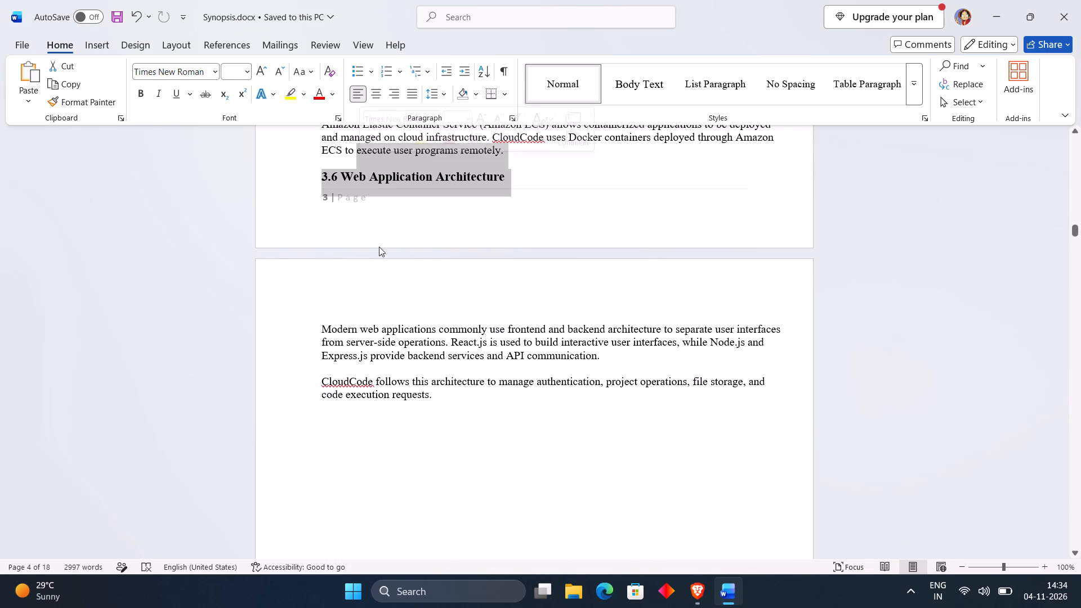
{"action": "scroll", "coordinate": [414, 343], "scroll_direction": "up", "scroll_amount": 6}
{"action": "key", "text": "shift+Up"}
{"action": "key", "text": "shift+Up"}
{"action": "key", "text": "shift+Up"}
{"action": "key", "text": "shift+Up"}
{"action": "key", "text": "shift+Up"}
{"action": "key", "text": "shift+Up"}
{"action": "key", "text": "shift+Up"}
{"action": "key", "text": "shift+Up"}
{"action": "key", "text": "shift+Up"}
{"action": "key", "text": "shift+Up"}
{"action": "key", "text": "shift+Up"}
{"action": "key", "text": "shift+Up"}
{"action": "key", "text": "shift+Up"}
{"action": "key", "text": "shift+Up"}
{"action": "key", "text": "shift+Up"}
{"action": "key", "text": "shift+Up"}
{"action": "key", "text": "shift+Up"}
{"action": "key", "text": "shift+Up"}
{"action": "key", "text": "shift+Up"}
{"action": "key", "text": "shift+Up"}
{"action": "key", "text": "shift+Up"}
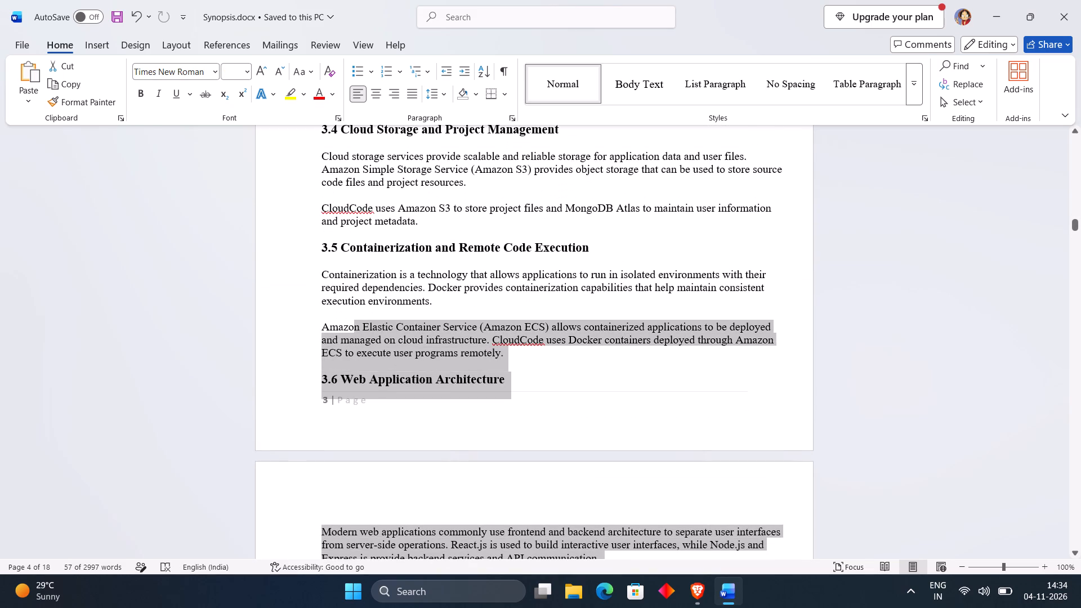
{"action": "key", "text": "shift+Up"}
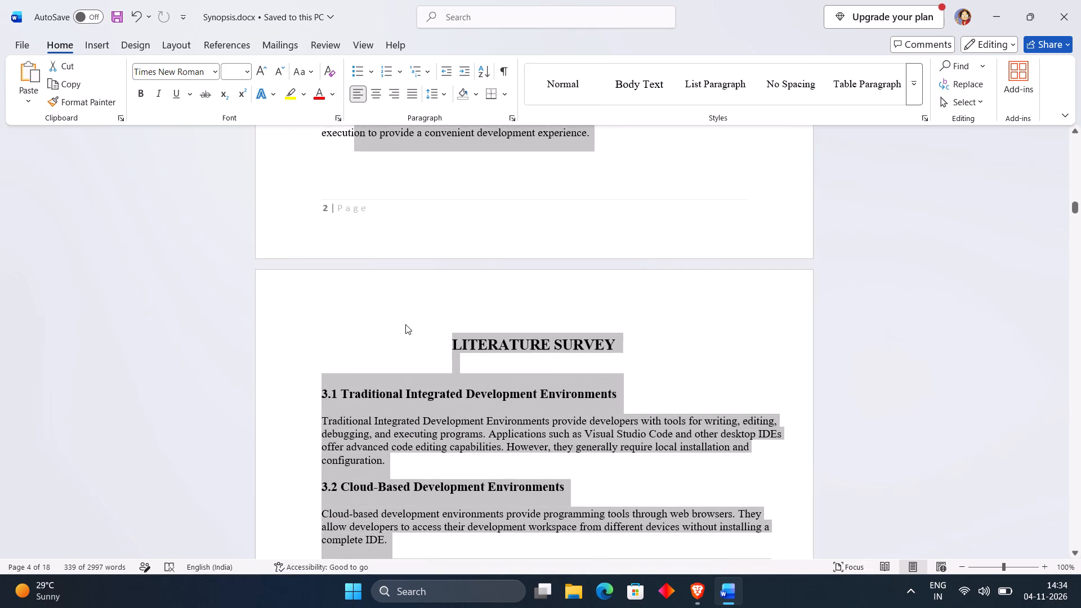
{"action": "key", "text": "shift+Down"}
{"action": "key", "text": "shift+Down"}
{"action": "key", "text": "shift+Down"}
{"action": "key", "text": "shift+Left"}
{"action": "key", "text": "shift+Left"}
{"action": "key", "text": "shift+Left"}
{"action": "key", "text": "shift+Left"}
{"action": "key", "text": "shift+Left"}
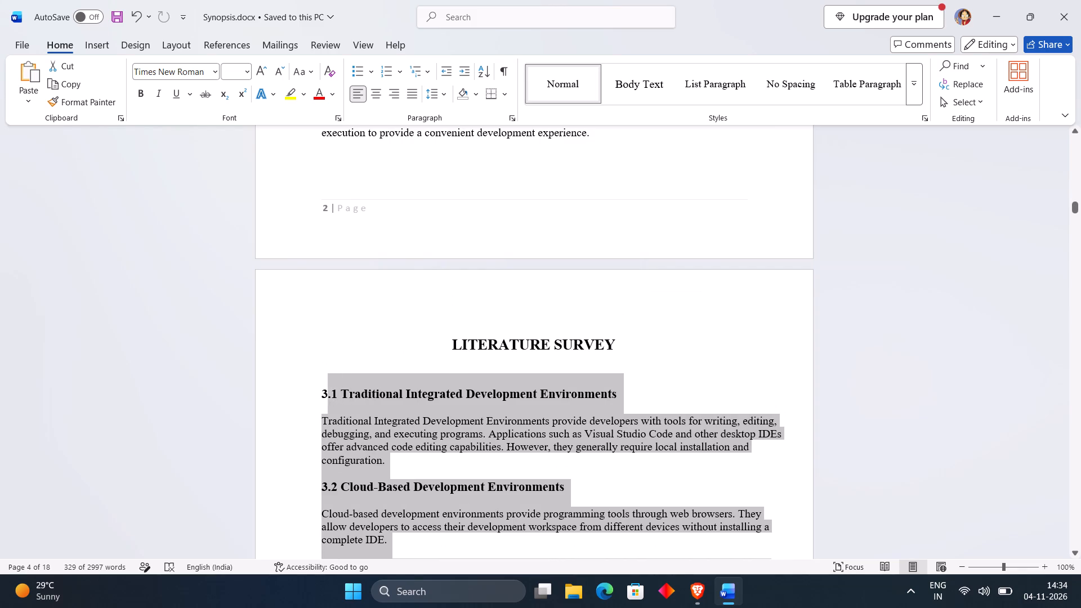
{"action": "key", "text": "shift+Left"}
{"action": "left_click", "coordinate": [243, 67]}
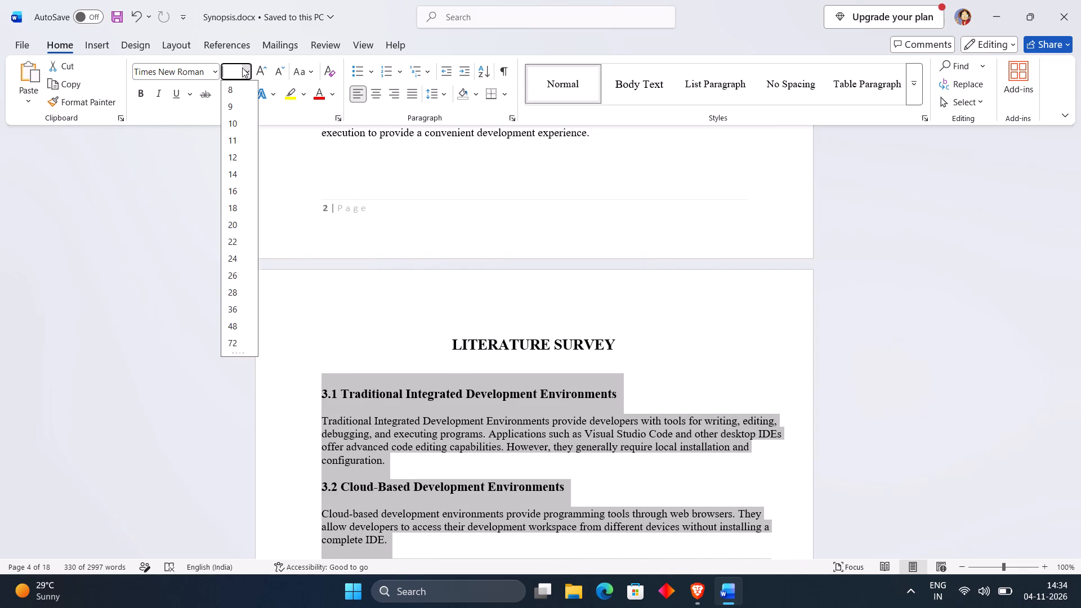
{"action": "left_click", "coordinate": [236, 152]}
{"action": "left_click", "coordinate": [347, 253]}
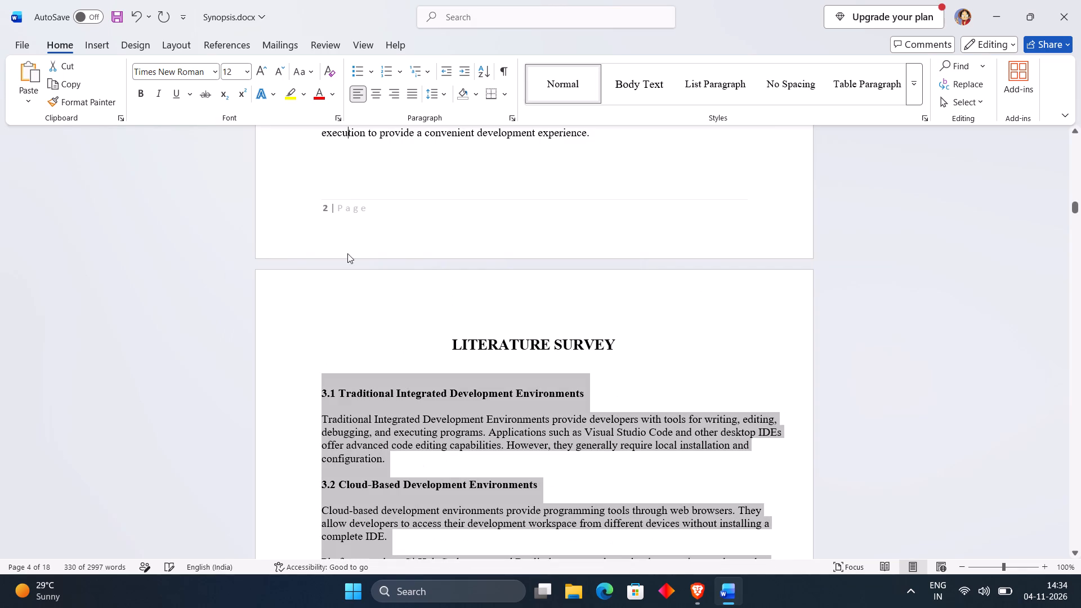
Merge the two paragraphs of section 3.2 Cloud-Based Development Environments into one, separated by a space, and save the document.
{"action": "scroll", "coordinate": [355, 360], "scroll_direction": "down", "scroll_amount": 20}
{"action": "scroll", "coordinate": [355, 360], "scroll_direction": "down", "scroll_amount": 5}
{"action": "scroll", "coordinate": [354, 367], "scroll_direction": "up", "scroll_amount": 4}
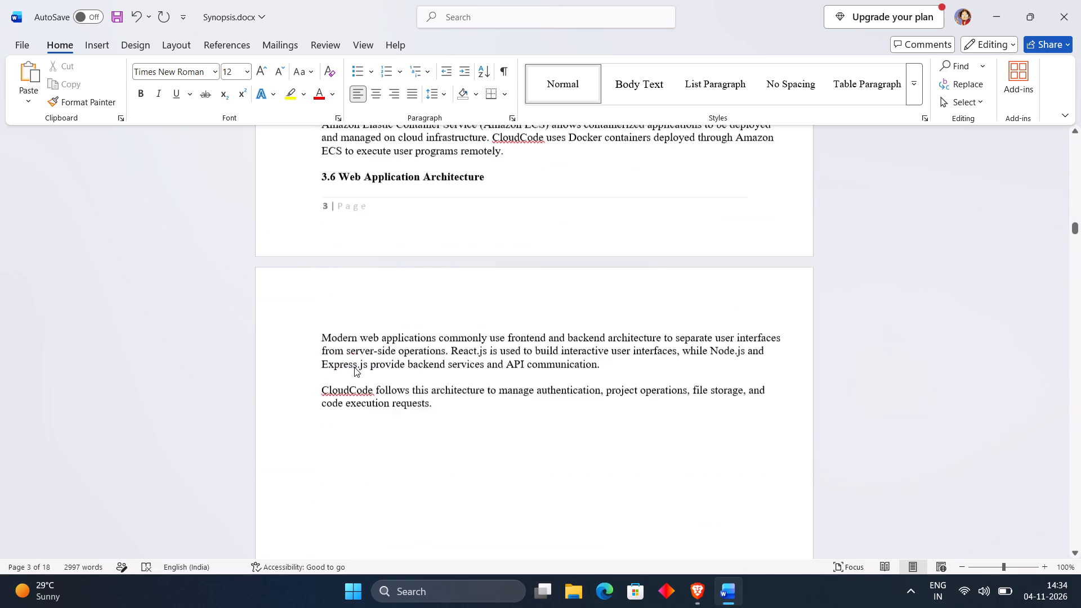
{"action": "scroll", "coordinate": [354, 367], "scroll_direction": "up", "scroll_amount": 5}
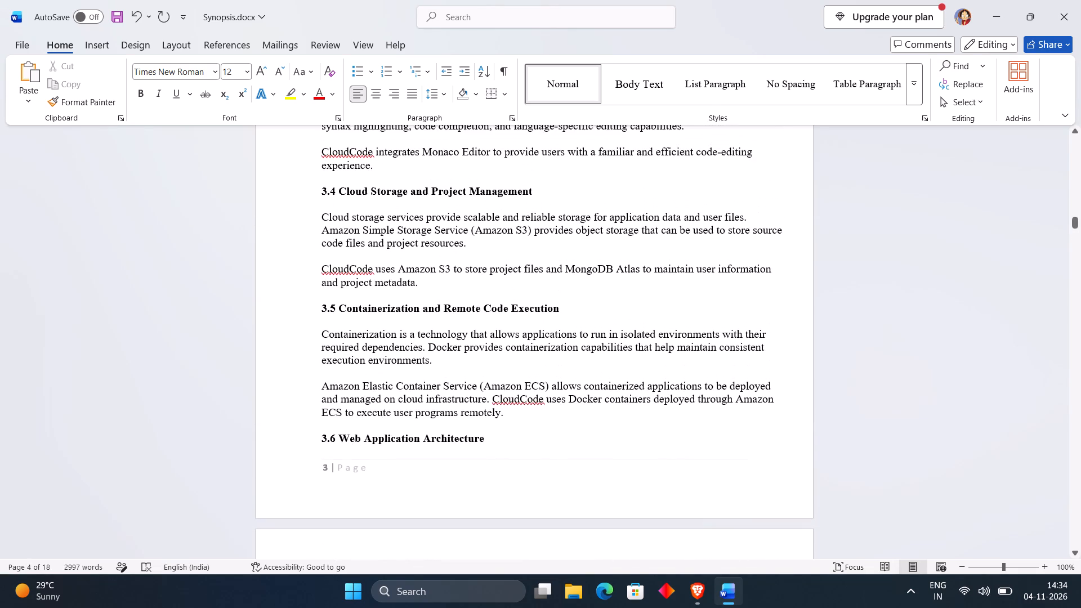
{"action": "scroll", "coordinate": [350, 368], "scroll_direction": "up", "scroll_amount": 10}
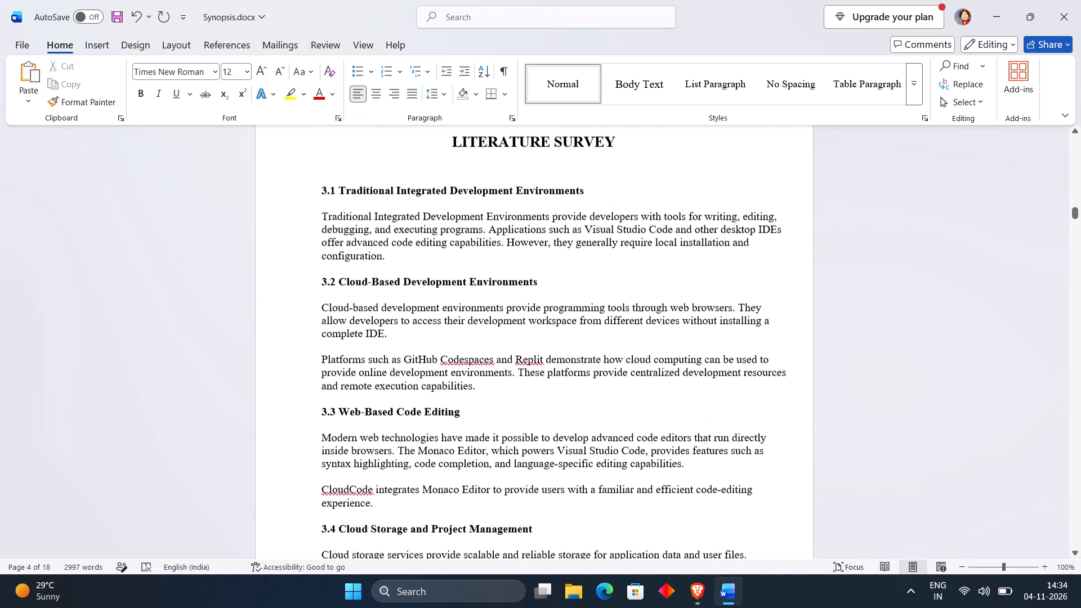
{"action": "left_click", "coordinate": [385, 346]}
{"action": "left_click", "coordinate": [321, 354]}
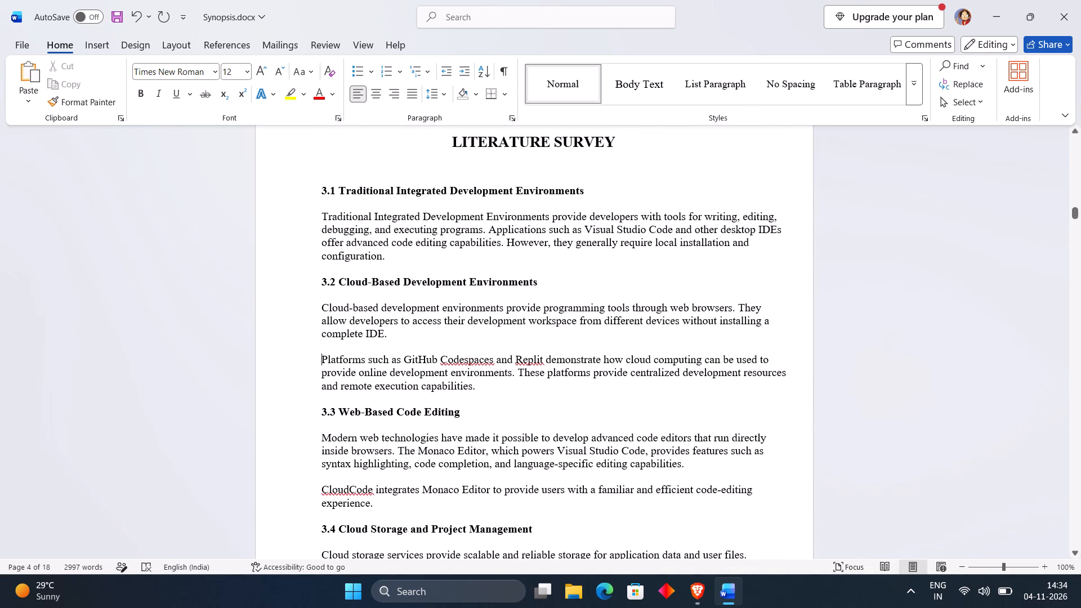
{"action": "key", "text": "BackSpace"}
{"action": "key", "text": "Return"}
{"action": "key", "text": "BackSpace"}
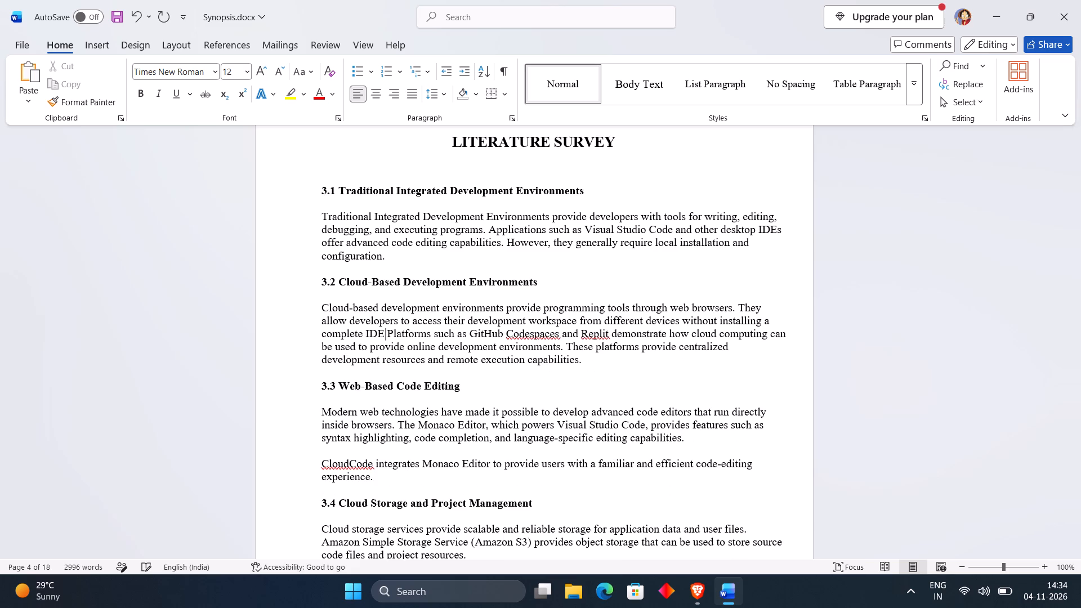
{"action": "key", "text": "BackSpace"}
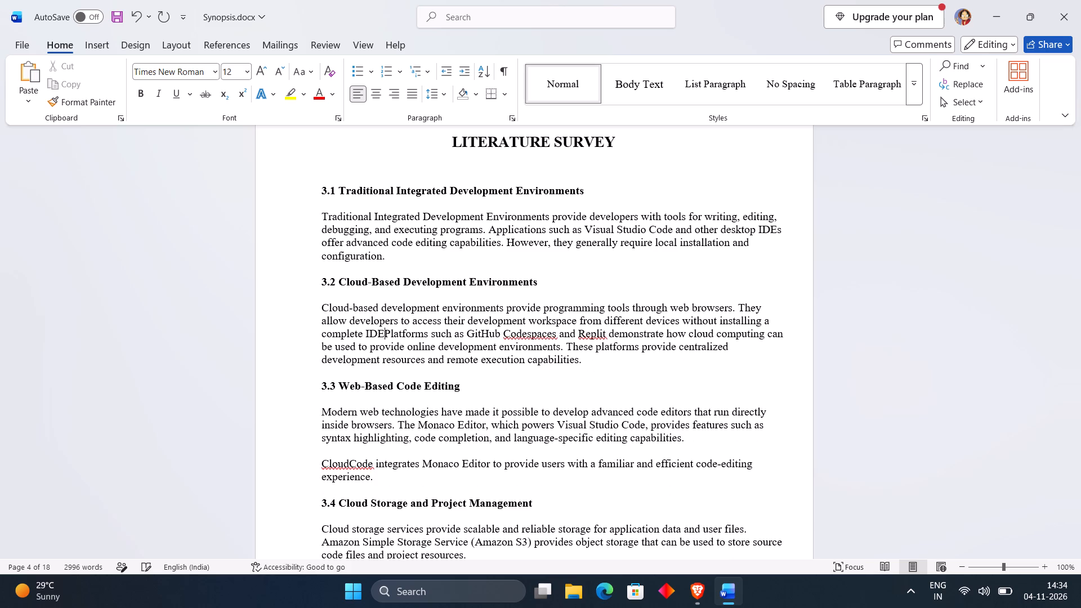
{"action": "key", "text": "ctrl+z"}
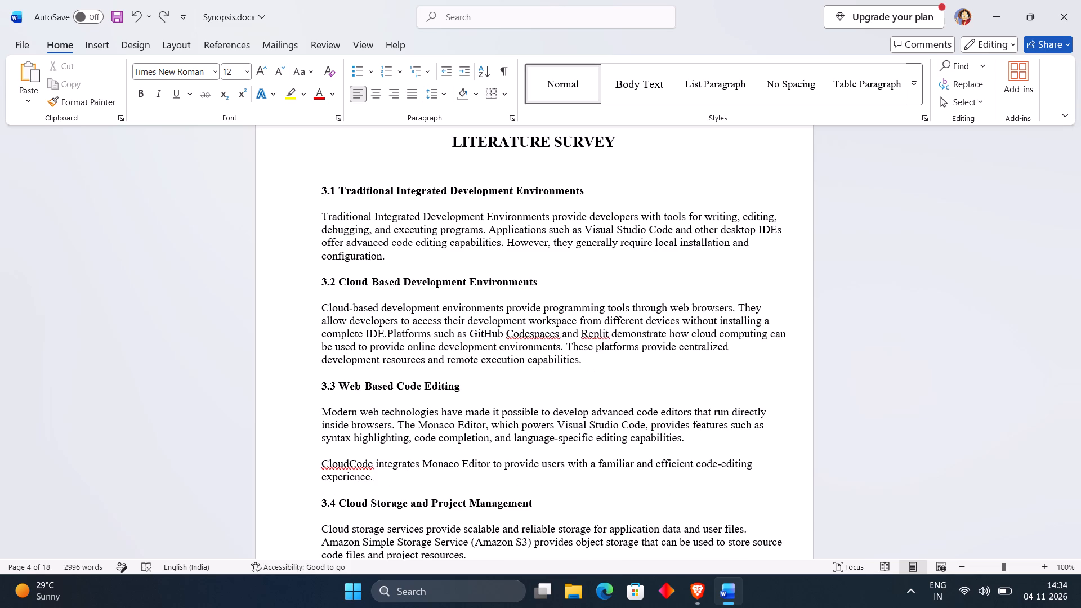
{"action": "key", "text": "space"}
{"action": "key", "text": "ctrl+s"}
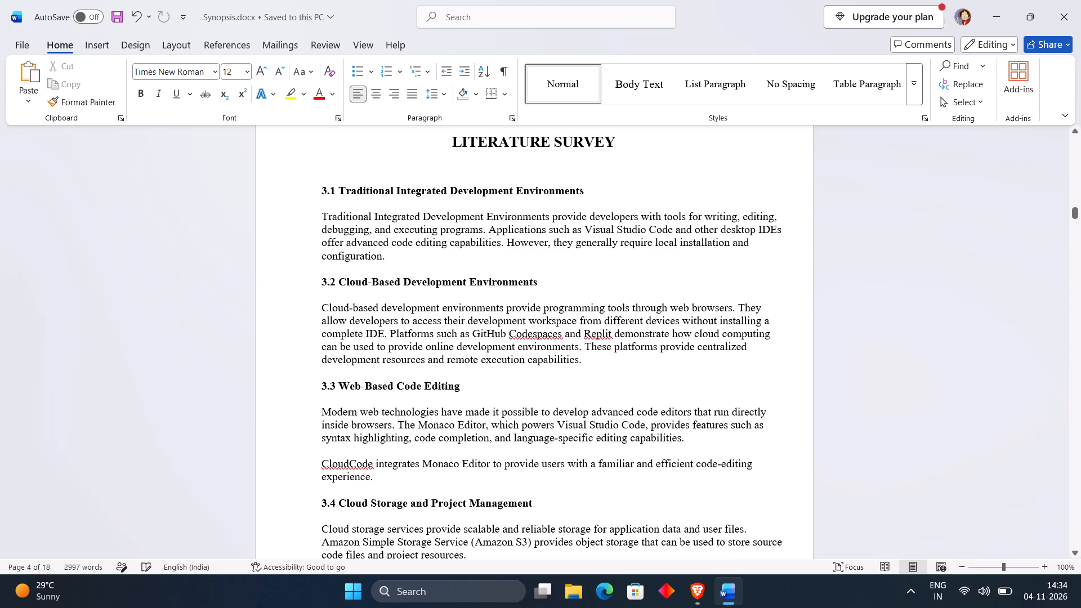
Merge the two paragraphs of section 3.3 Web-Based Code Editing into one, separated by a space, and save the document.
{"action": "scroll", "coordinate": [409, 270], "scroll_direction": "down", "scroll_amount": 3}
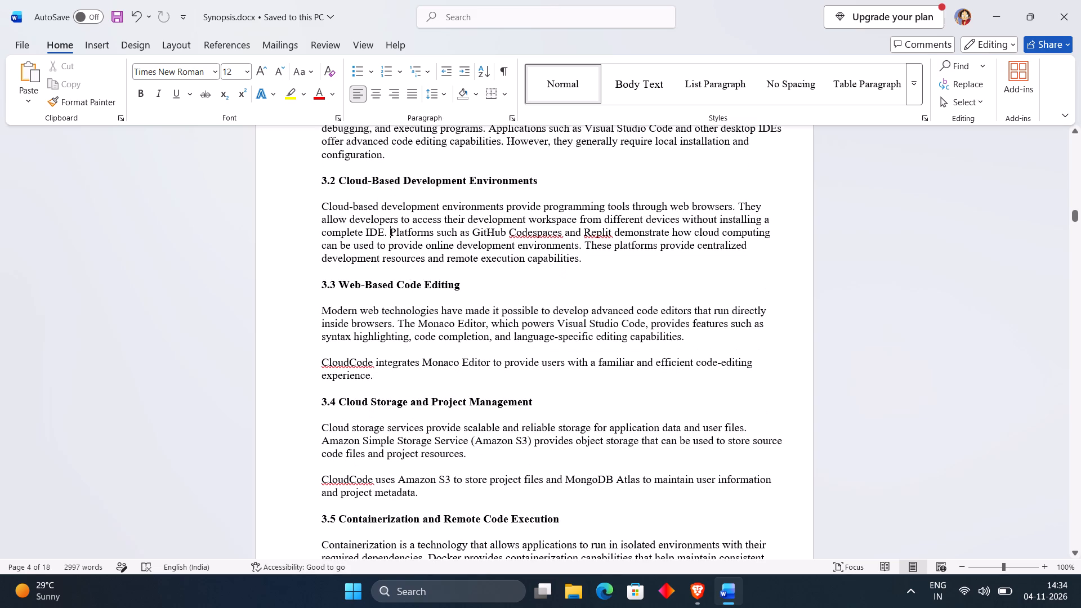
{"action": "left_click", "coordinate": [320, 363]}
{"action": "key", "text": "BackSpace"}
{"action": "key", "text": "space"}
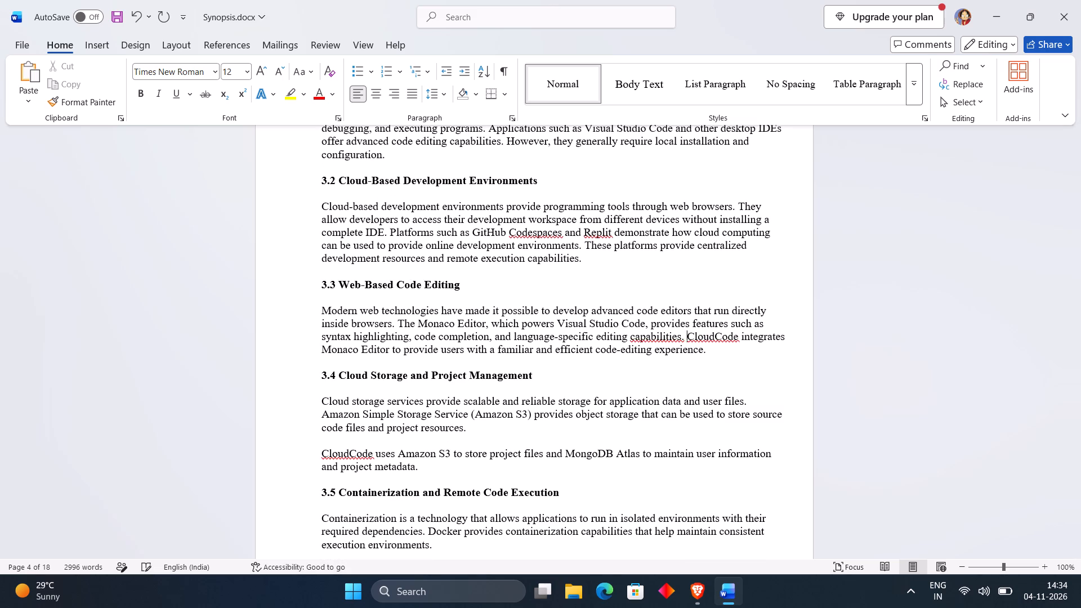
{"action": "key", "text": "ctrl+s"}
Merge the two paragraphs of section 3.5 Containerization and Remote Code Execution into one, separated by a space, and save the document.
{"action": "scroll", "coordinate": [432, 391], "scroll_direction": "down", "scroll_amount": 10}
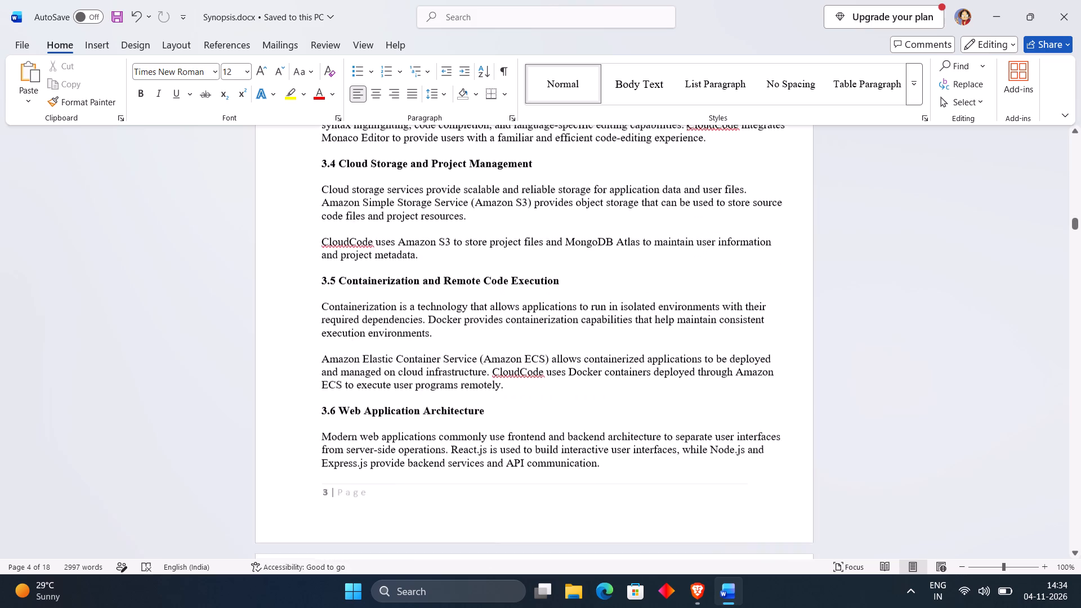
{"action": "scroll", "coordinate": [440, 397], "scroll_direction": "down", "scroll_amount": 4}
{"action": "scroll", "coordinate": [443, 395], "scroll_direction": "up", "scroll_amount": 7}
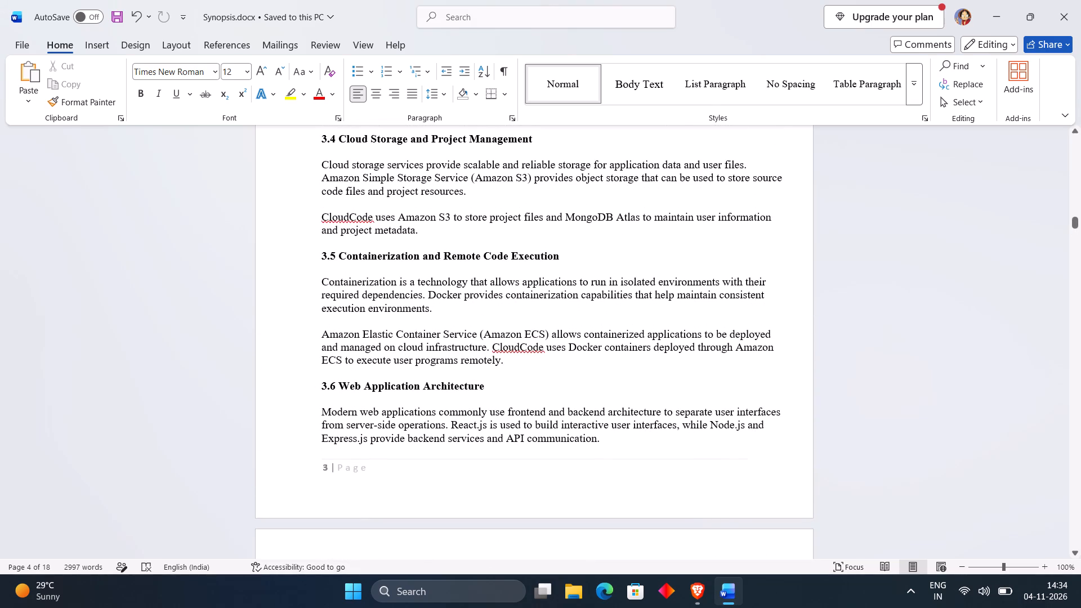
{"action": "left_click", "coordinate": [321, 333]}
{"action": "key", "text": "BackSpace"}
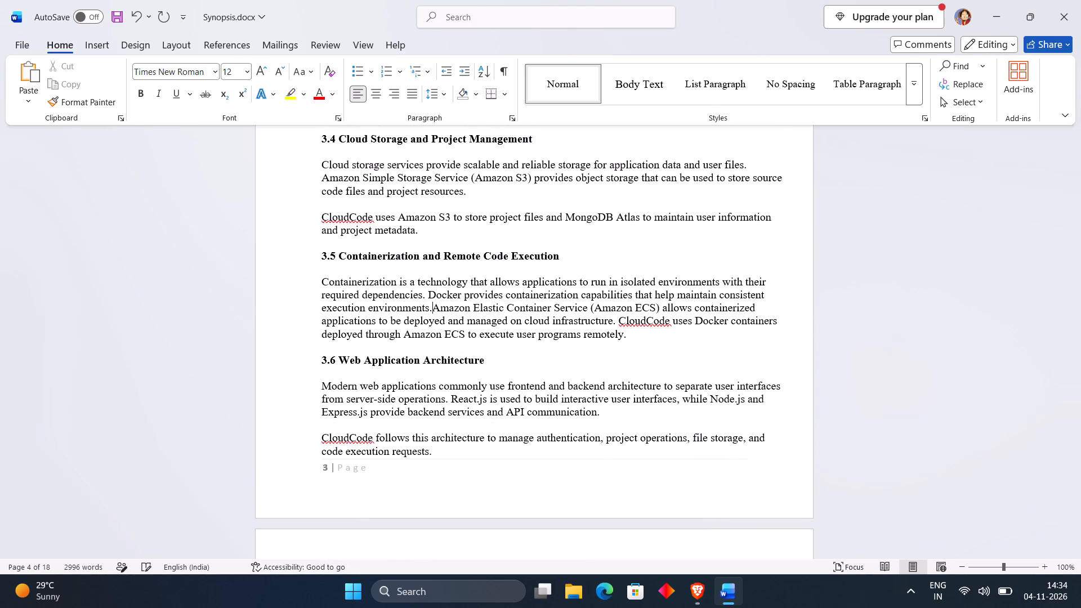
{"action": "key", "text": "space"}
{"action": "key", "text": "ctrl+s"}
Look through the Objectives and Proposed Methodology sections, up to 5.10 System Architecture / Block Diagram, to check their formatting and layout.
{"action": "scroll", "coordinate": [435, 422], "scroll_direction": "down", "scroll_amount": 5}
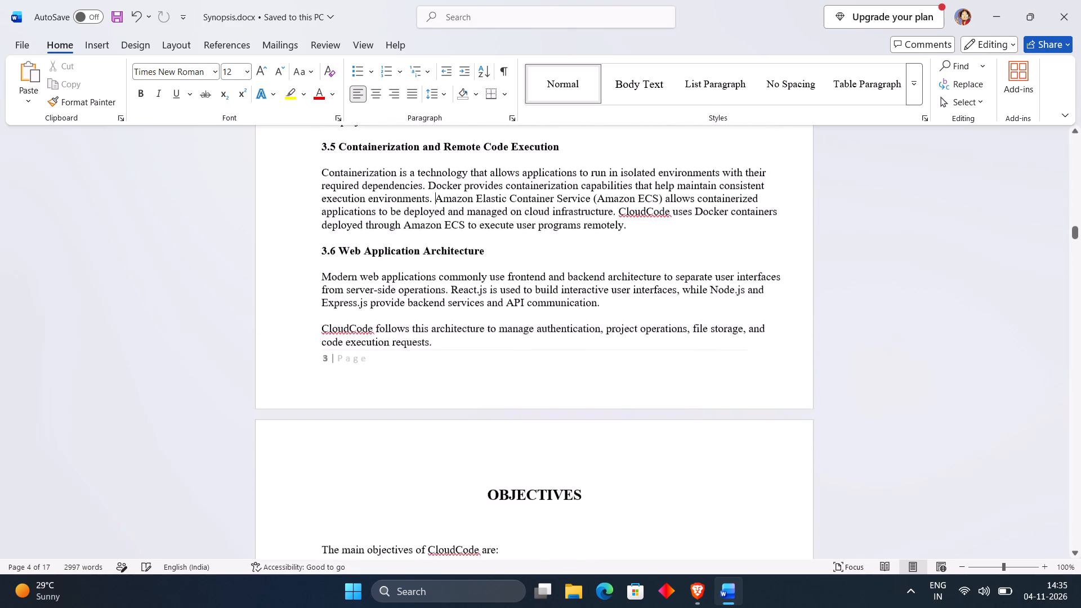
{"action": "scroll", "coordinate": [423, 417], "scroll_direction": "down", "scroll_amount": 14}
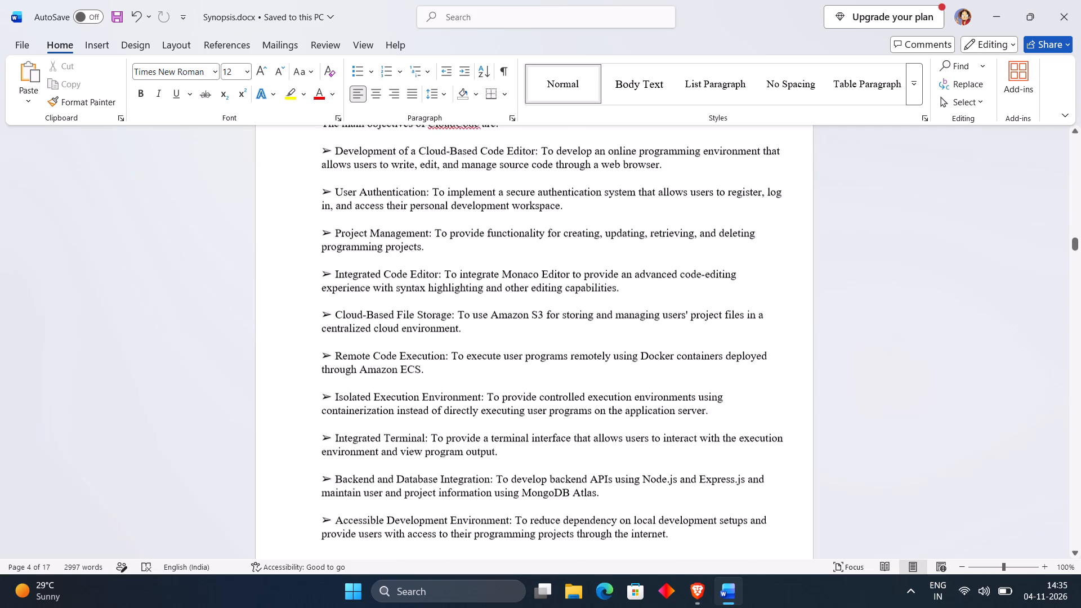
{"action": "scroll", "coordinate": [434, 384], "scroll_direction": "down", "scroll_amount": 16}
{"action": "scroll", "coordinate": [440, 385], "scroll_direction": "down", "scroll_amount": 9}
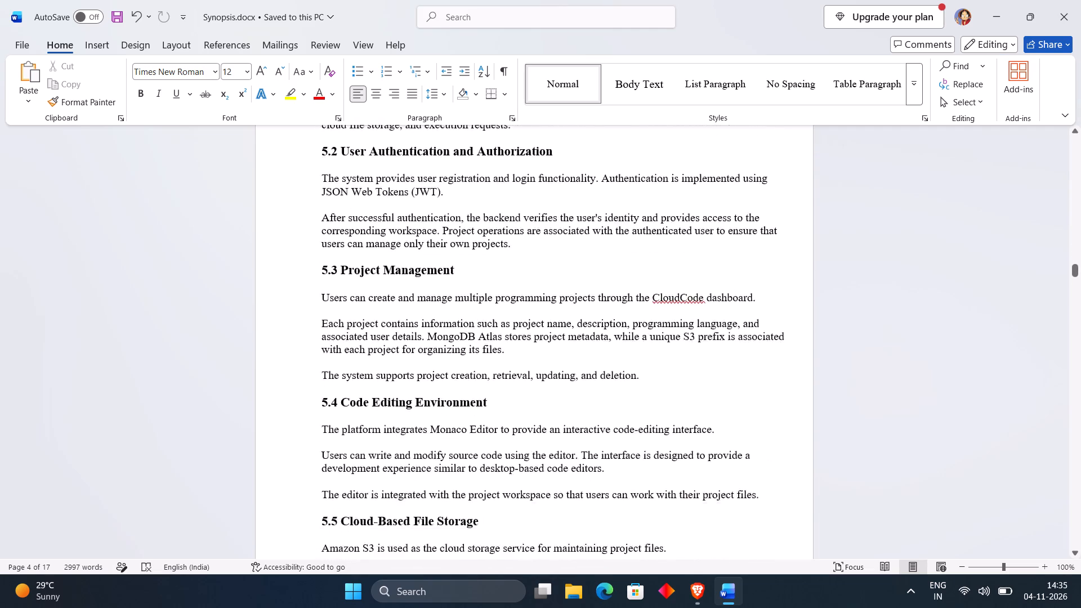
{"action": "scroll", "coordinate": [440, 385], "scroll_direction": "down", "scroll_amount": 11}
{"action": "scroll", "coordinate": [440, 383], "scroll_direction": "down", "scroll_amount": 11}
{"action": "scroll", "coordinate": [440, 384], "scroll_direction": "up", "scroll_amount": 6}
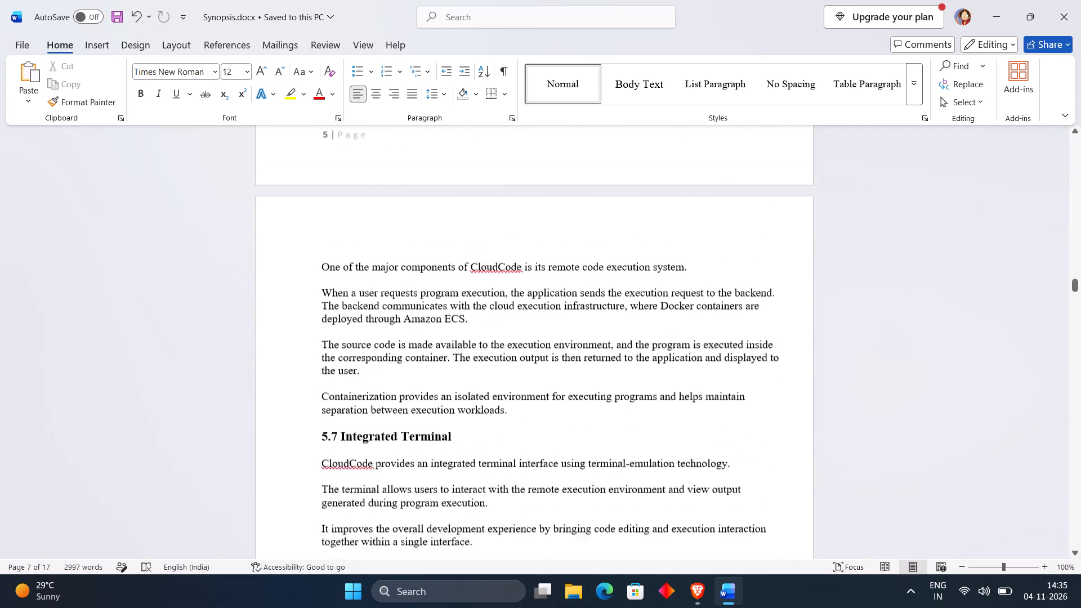
{"action": "scroll", "coordinate": [432, 384], "scroll_direction": "up", "scroll_amount": 20}
{"action": "scroll", "coordinate": [432, 384], "scroll_direction": "up", "scroll_amount": 6}
{"action": "scroll", "coordinate": [404, 403], "scroll_direction": "down", "scroll_amount": 18}
{"action": "scroll", "coordinate": [409, 407], "scroll_direction": "up", "scroll_amount": 1}
{"action": "scroll", "coordinate": [409, 407], "scroll_direction": "down", "scroll_amount": 20}
{"action": "scroll", "coordinate": [409, 407], "scroll_direction": "down", "scroll_amount": 9}
{"action": "scroll", "coordinate": [414, 404], "scroll_direction": "up", "scroll_amount": 7}
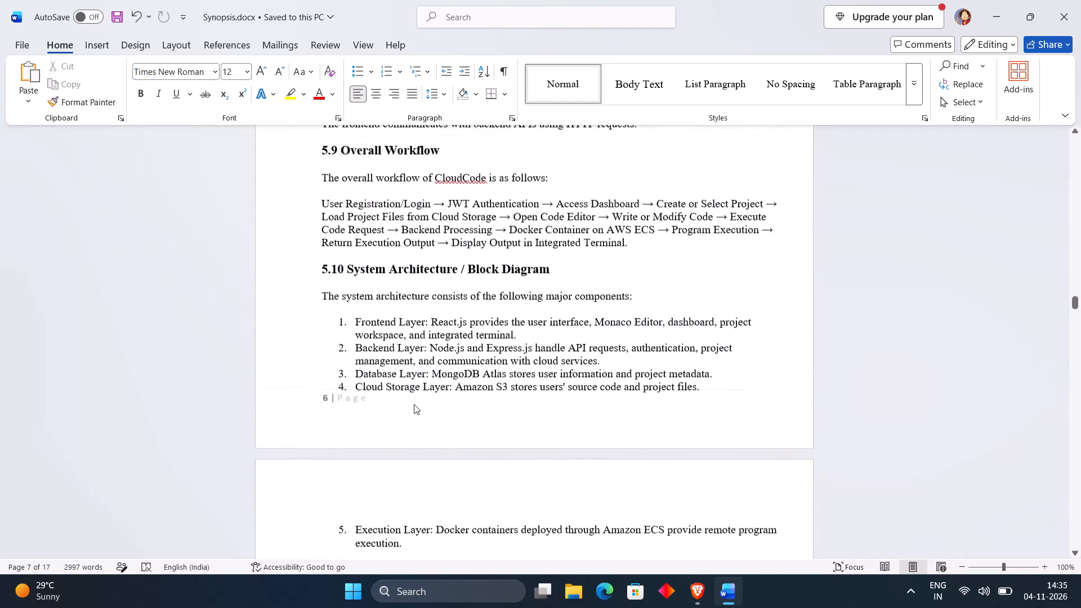
{"action": "scroll", "coordinate": [414, 404], "scroll_direction": "up", "scroll_amount": 8}
{"action": "scroll", "coordinate": [414, 404], "scroll_direction": "down", "scroll_amount": 1}
{"action": "scroll", "coordinate": [415, 404], "scroll_direction": "up", "scroll_amount": 10}
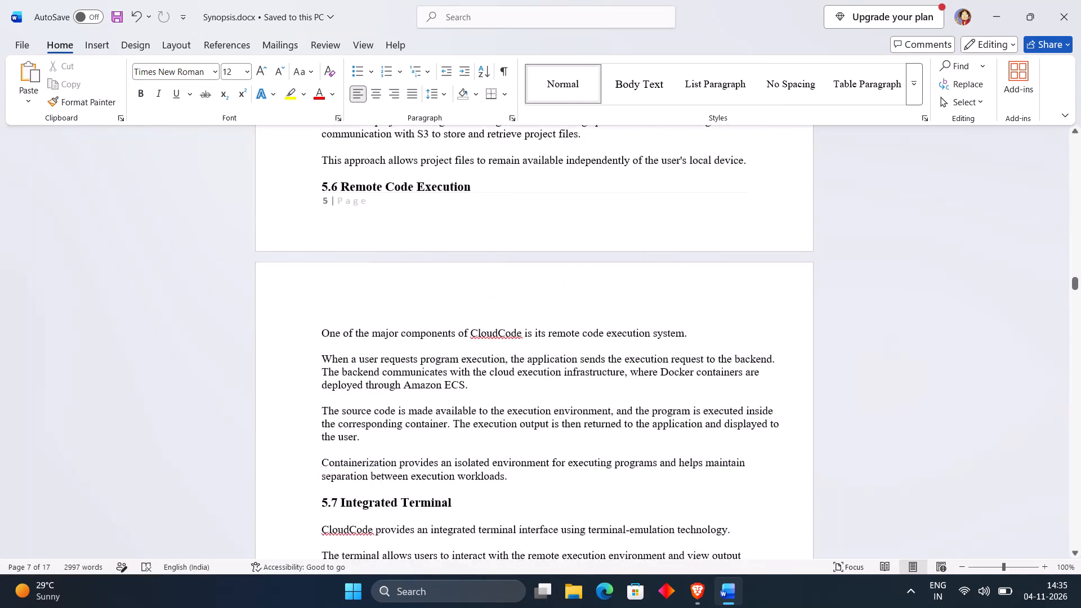
{"action": "scroll", "coordinate": [415, 404], "scroll_direction": "up", "scroll_amount": 20}
{"action": "scroll", "coordinate": [415, 404], "scroll_direction": "up", "scroll_amount": 6}
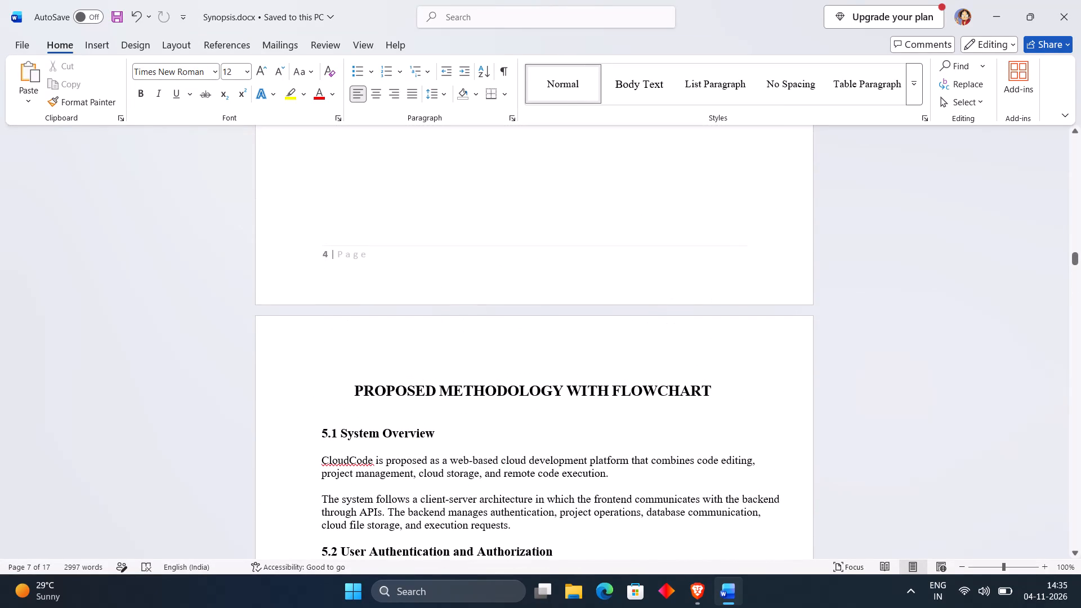
Set the font size of all Proposed Methodology text, from the 5.1 heading to the end of section 5.10, to 12.
{"action": "left_click_drag", "start_coordinate": [321, 431], "coordinate": [394, 602]}
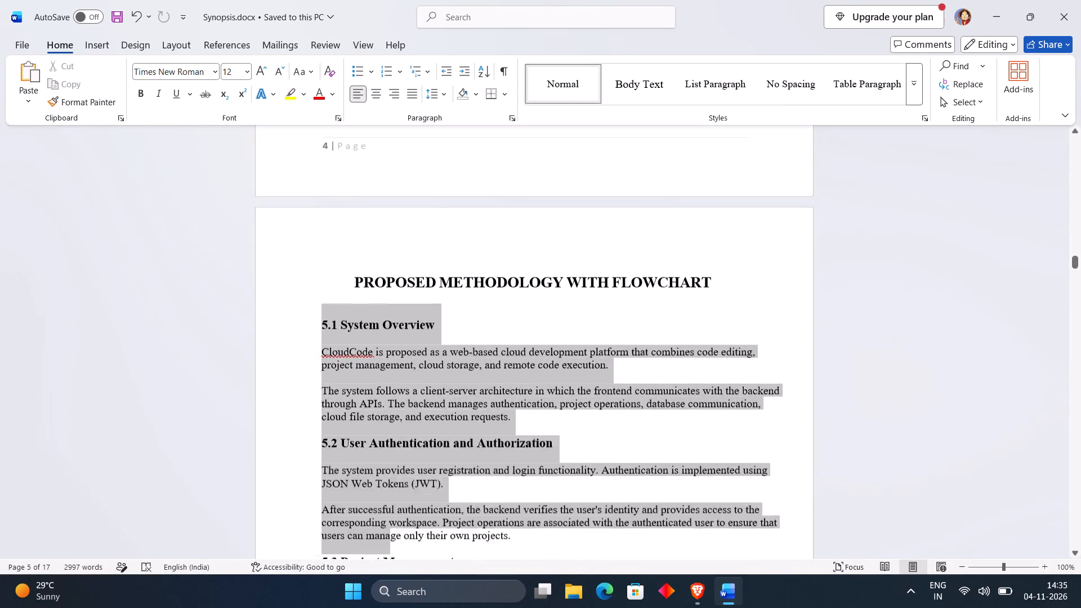
{"action": "left_click_drag", "start_coordinate": [394, 602], "coordinate": [448, 605]}
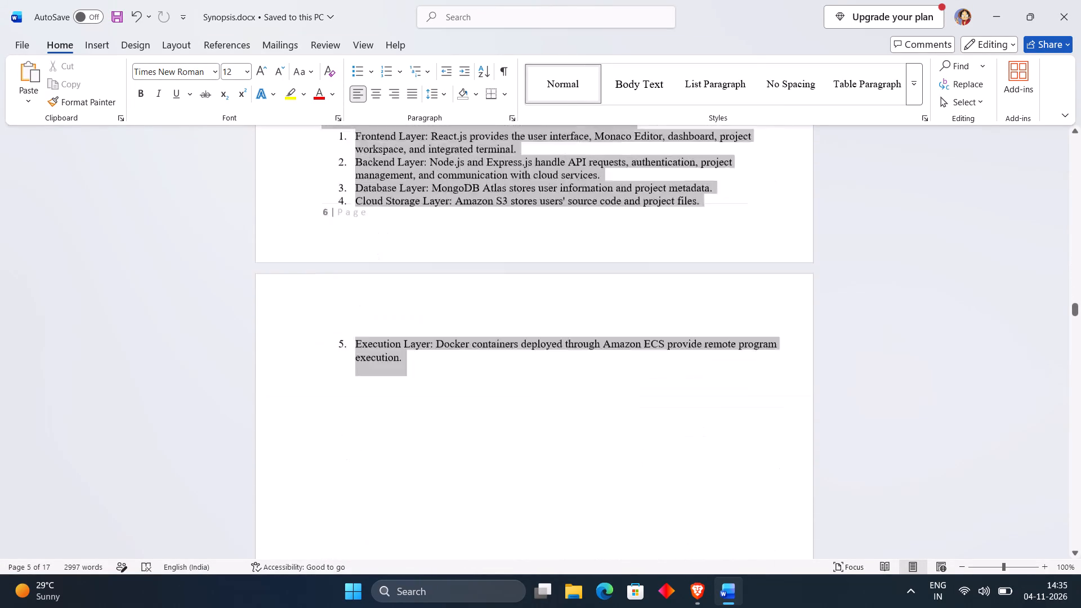
{"action": "left_click_drag", "start_coordinate": [448, 605], "coordinate": [464, 111]}
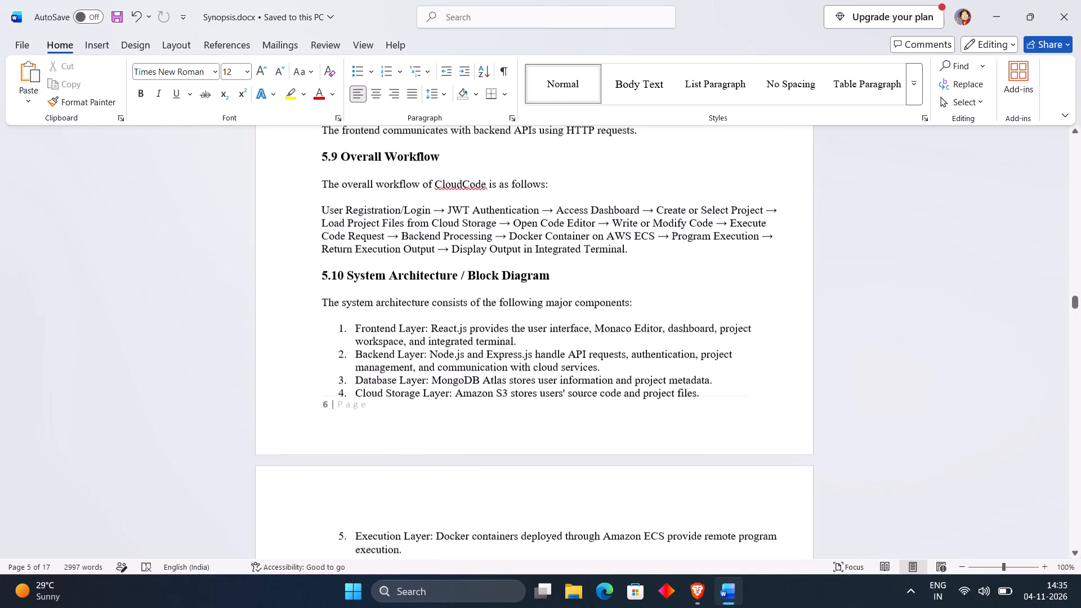
{"action": "left_click_drag", "start_coordinate": [464, 111], "coordinate": [481, 567]}
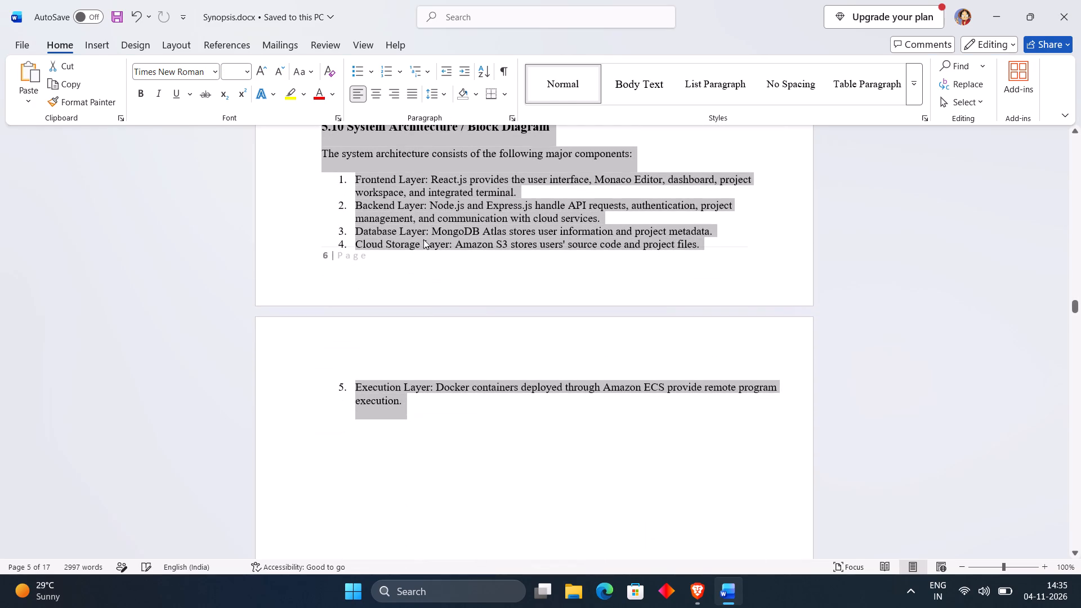
{"action": "left_click", "coordinate": [247, 71]}
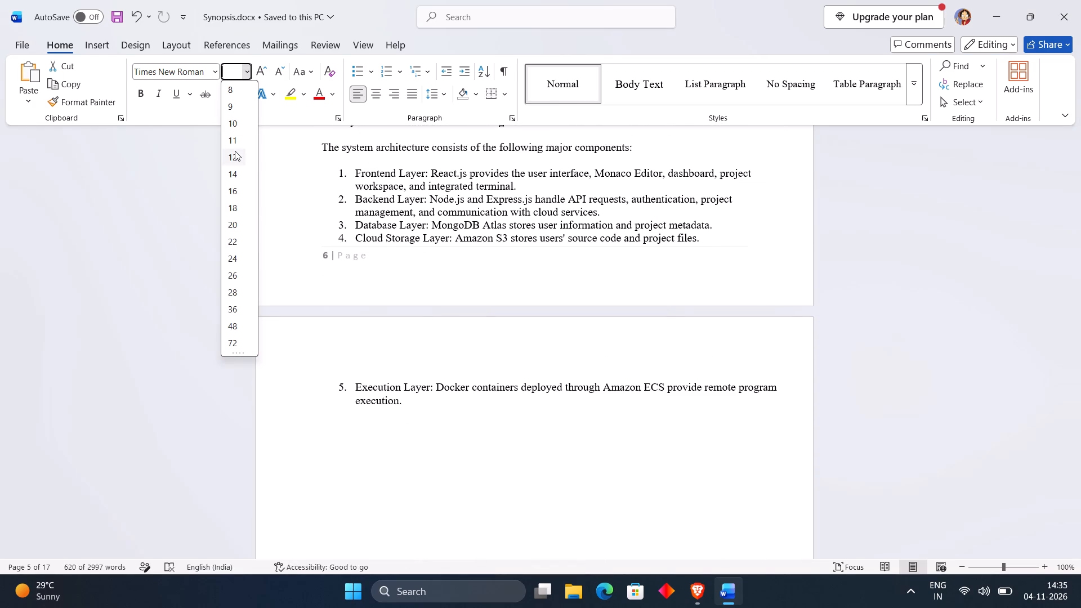
{"action": "left_click", "coordinate": [235, 151]}
{"action": "left_click", "coordinate": [314, 283]}
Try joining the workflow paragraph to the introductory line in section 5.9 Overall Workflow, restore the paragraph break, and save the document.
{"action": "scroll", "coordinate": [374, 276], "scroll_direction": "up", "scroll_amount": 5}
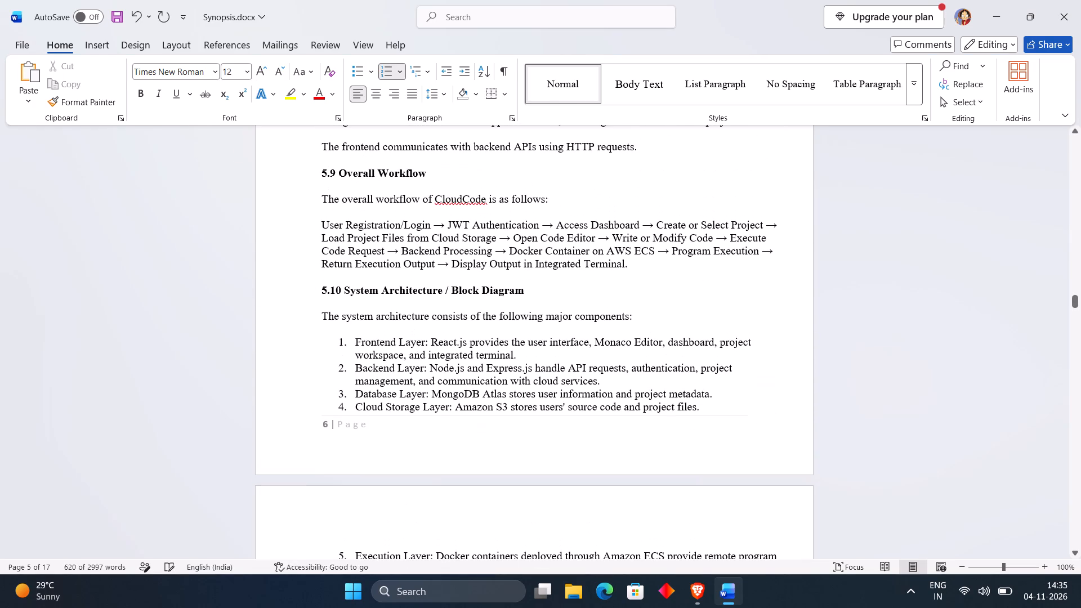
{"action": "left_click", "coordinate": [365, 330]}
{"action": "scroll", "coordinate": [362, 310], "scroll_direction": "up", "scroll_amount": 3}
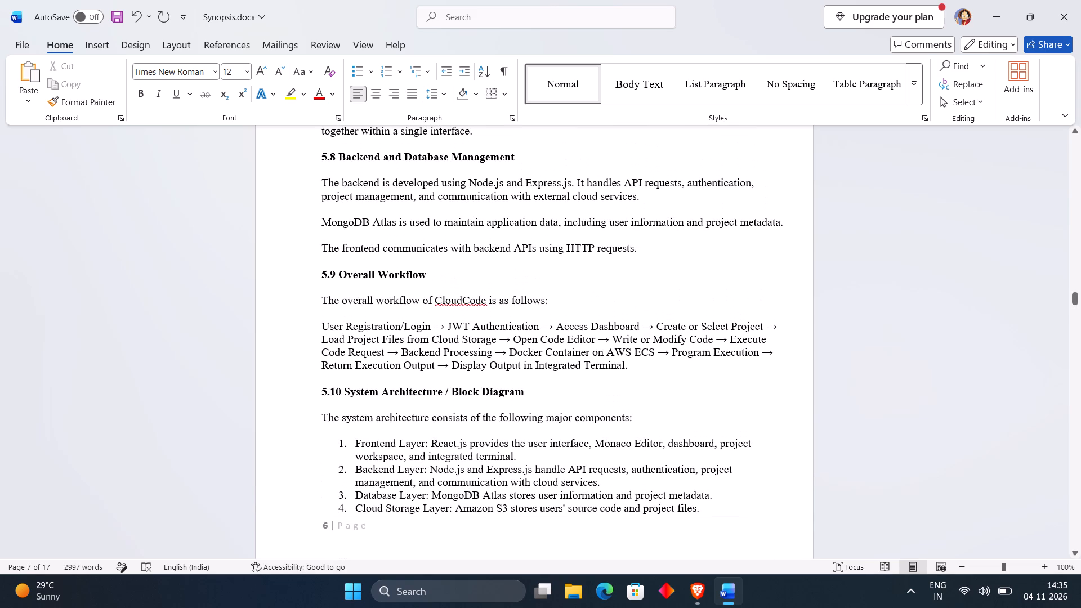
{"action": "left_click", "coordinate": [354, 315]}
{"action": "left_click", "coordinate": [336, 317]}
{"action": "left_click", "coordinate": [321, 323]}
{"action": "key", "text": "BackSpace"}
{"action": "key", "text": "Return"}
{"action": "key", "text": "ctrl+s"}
Merge the first two paragraphs of section 5.8 Backend and Database Management into one, separated by a space, and save the document.
{"action": "scroll", "coordinate": [340, 319], "scroll_direction": "up", "scroll_amount": 4}
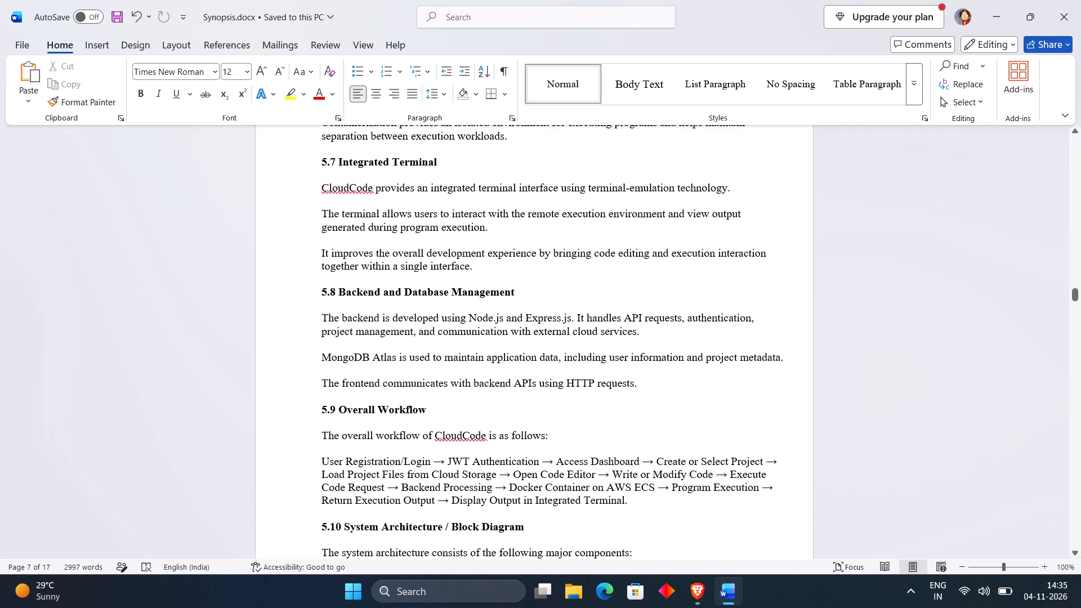
{"action": "left_click", "coordinate": [323, 356]}
{"action": "key", "text": "BackSpace"}
{"action": "key", "text": "space"}
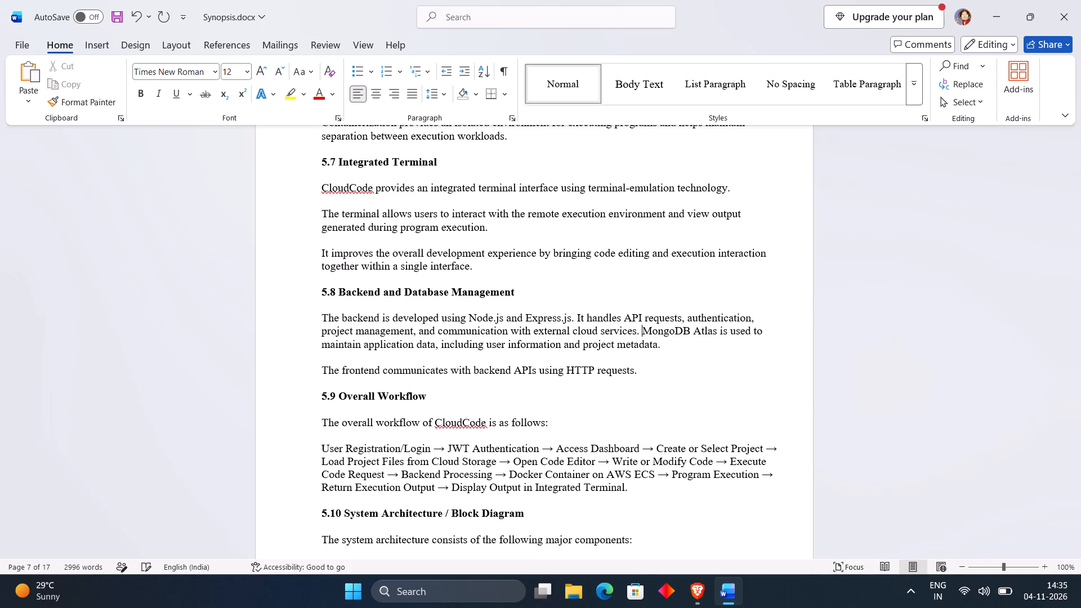
{"action": "key", "text": "ctrl+s"}
Merge the second and third paragraphs of section 5.6 Remote Code Execution into one, separated by a space, and save the document.
{"action": "scroll", "coordinate": [318, 375], "scroll_direction": "down", "scroll_amount": 6}
{"action": "scroll", "coordinate": [287, 463], "scroll_direction": "down", "scroll_amount": 6}
{"action": "scroll", "coordinate": [359, 406], "scroll_direction": "down", "scroll_amount": 2}
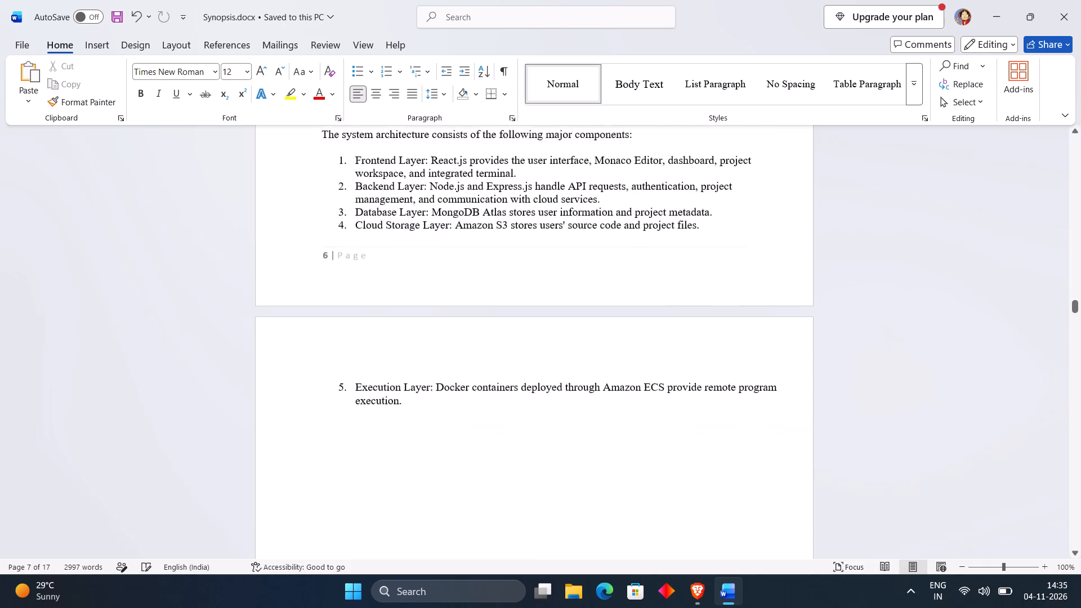
{"action": "scroll", "coordinate": [359, 406], "scroll_direction": "down", "scroll_amount": 2}
{"action": "scroll", "coordinate": [359, 406], "scroll_direction": "up", "scroll_amount": 20}
{"action": "scroll", "coordinate": [359, 406], "scroll_direction": "up", "scroll_amount": 6}
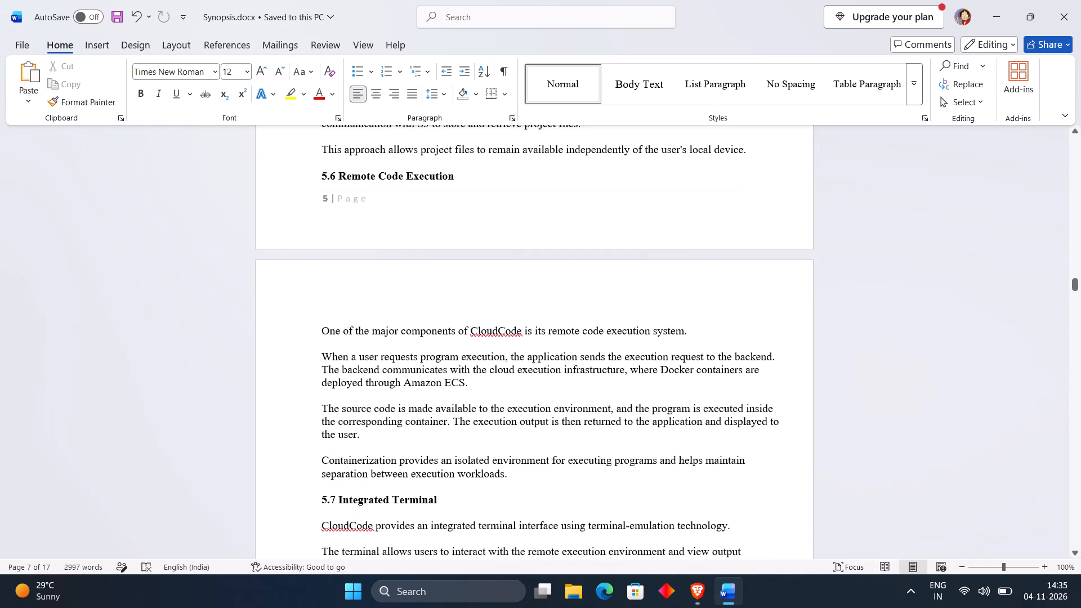
{"action": "left_click", "coordinate": [324, 406]}
{"action": "key", "text": "BackSpace"}
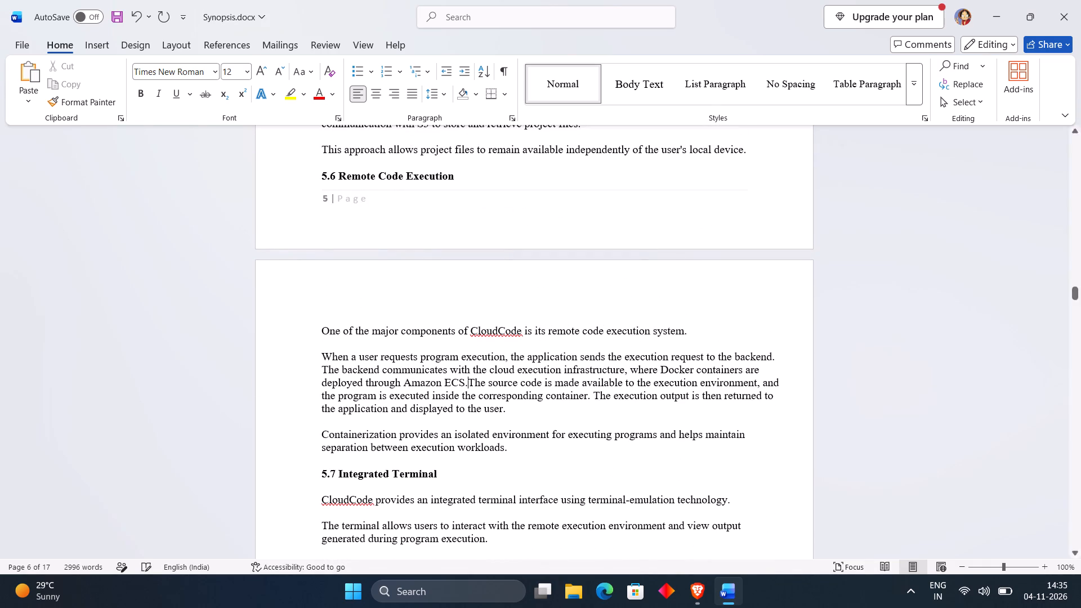
{"action": "key", "text": "space"}
{"action": "key", "text": "ctrl+s"}
Set the font size of the whole EXPECTED OUTCOMES section, from its title to the end of section 6.10, to 12.
{"action": "scroll", "coordinate": [387, 405], "scroll_direction": "down", "scroll_amount": 20}
{"action": "scroll", "coordinate": [387, 405], "scroll_direction": "down", "scroll_amount": 3}
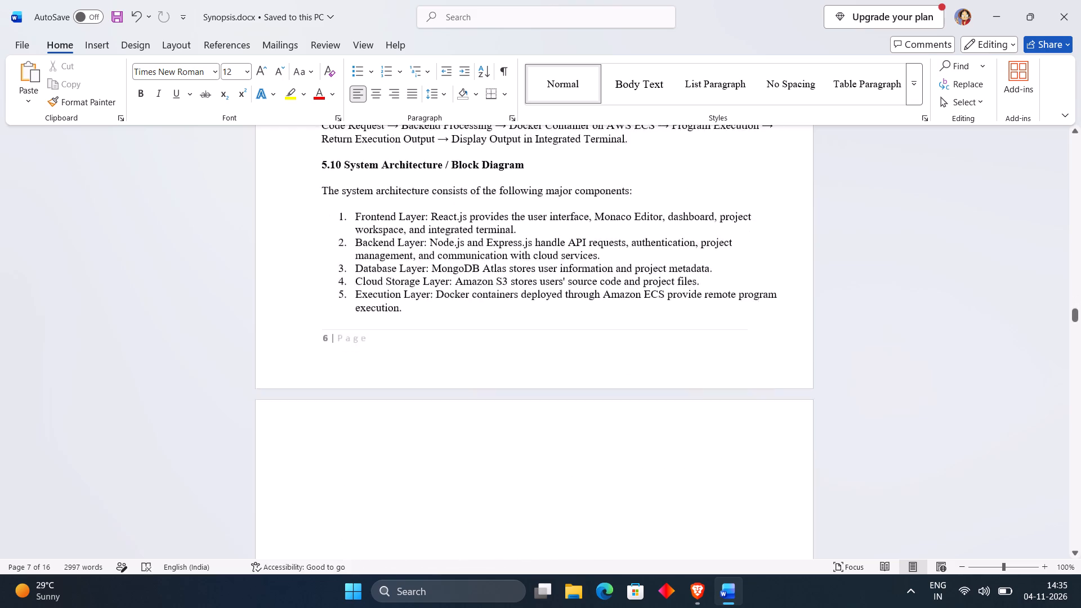
{"action": "scroll", "coordinate": [419, 391], "scroll_direction": "down", "scroll_amount": 3}
{"action": "scroll", "coordinate": [419, 391], "scroll_direction": "down", "scroll_amount": 20}
{"action": "scroll", "coordinate": [422, 394], "scroll_direction": "down", "scroll_amount": 6}
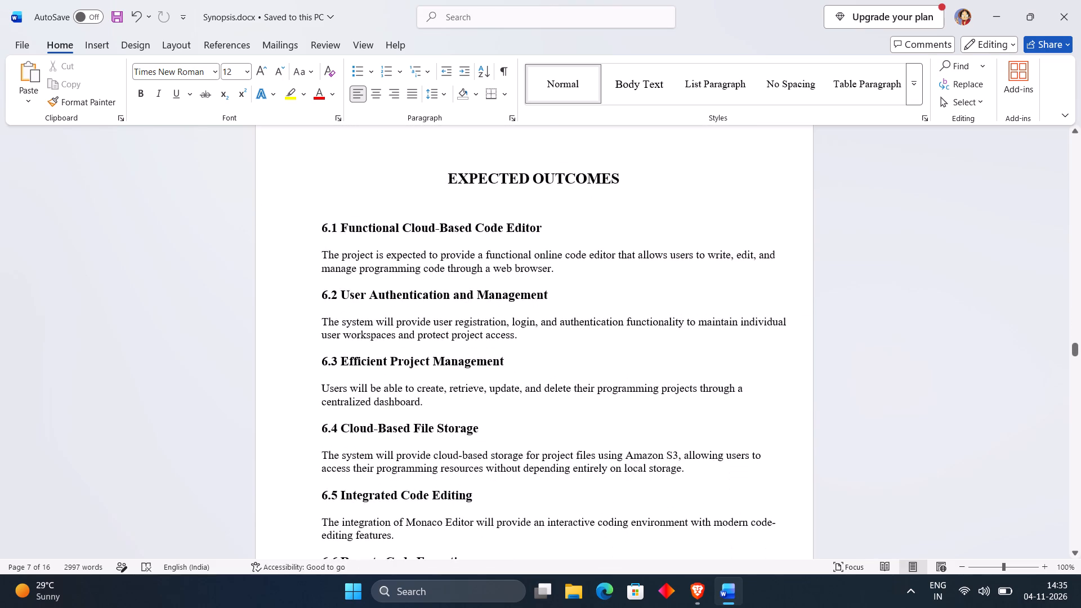
{"action": "scroll", "coordinate": [422, 394], "scroll_direction": "down", "scroll_amount": 20}
{"action": "scroll", "coordinate": [422, 394], "scroll_direction": "down", "scroll_amount": 1}
{"action": "scroll", "coordinate": [424, 394], "scroll_direction": "up", "scroll_amount": 6}
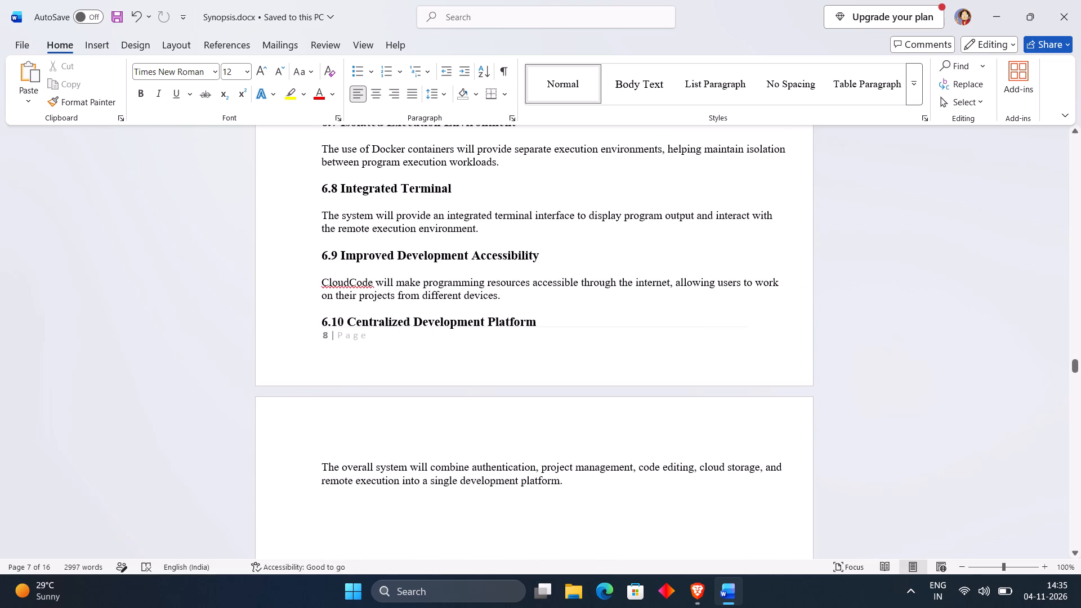
{"action": "left_click_drag", "start_coordinate": [570, 482], "coordinate": [344, 108]}
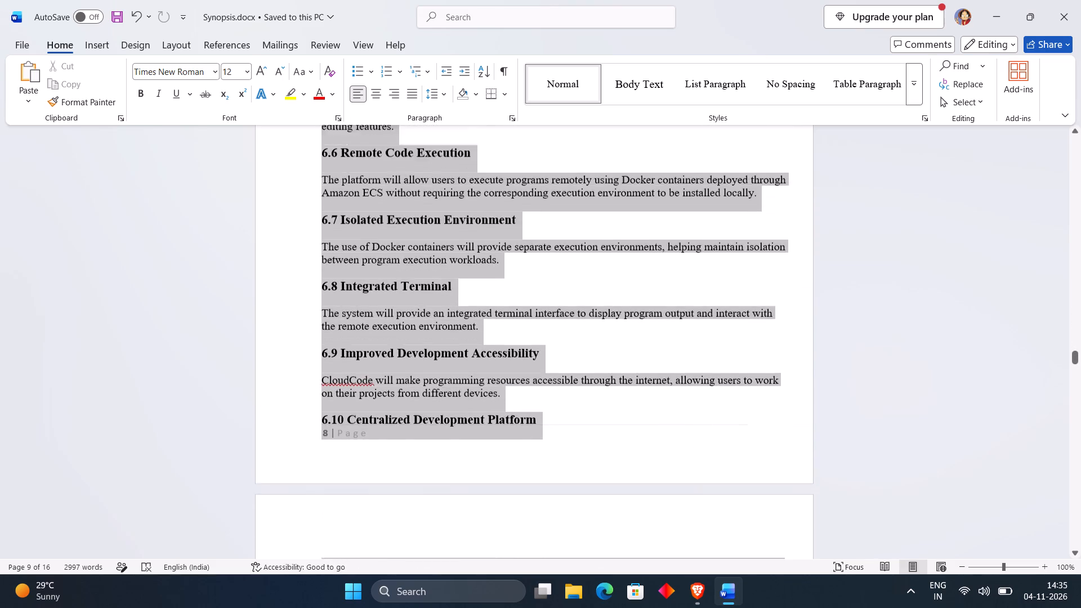
{"action": "left_click_drag", "start_coordinate": [344, 108], "coordinate": [416, 177]}
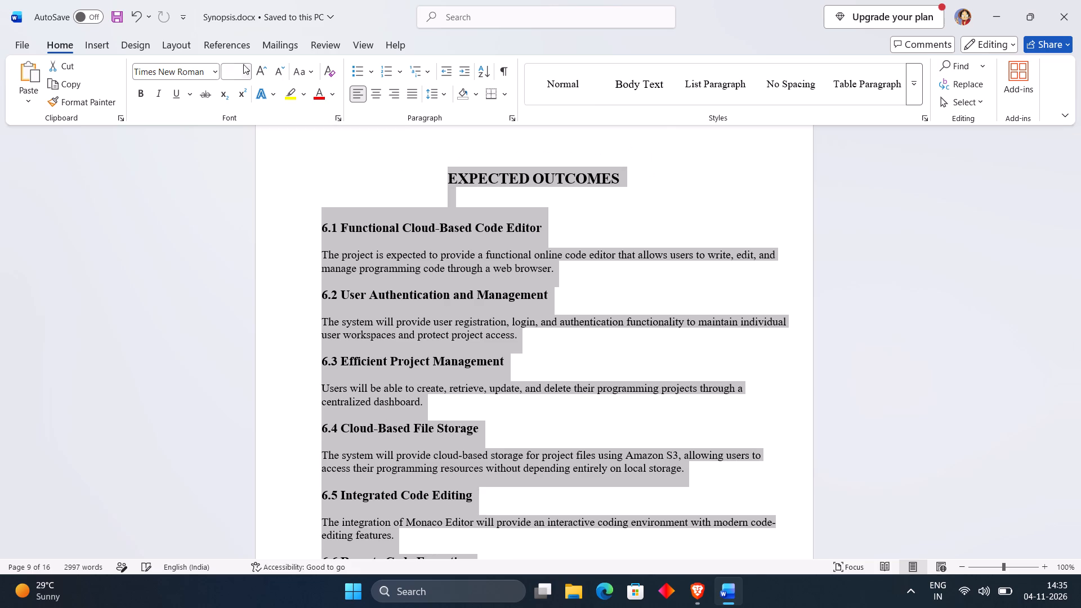
{"action": "left_click", "coordinate": [247, 69]}
{"action": "left_click", "coordinate": [239, 152]}
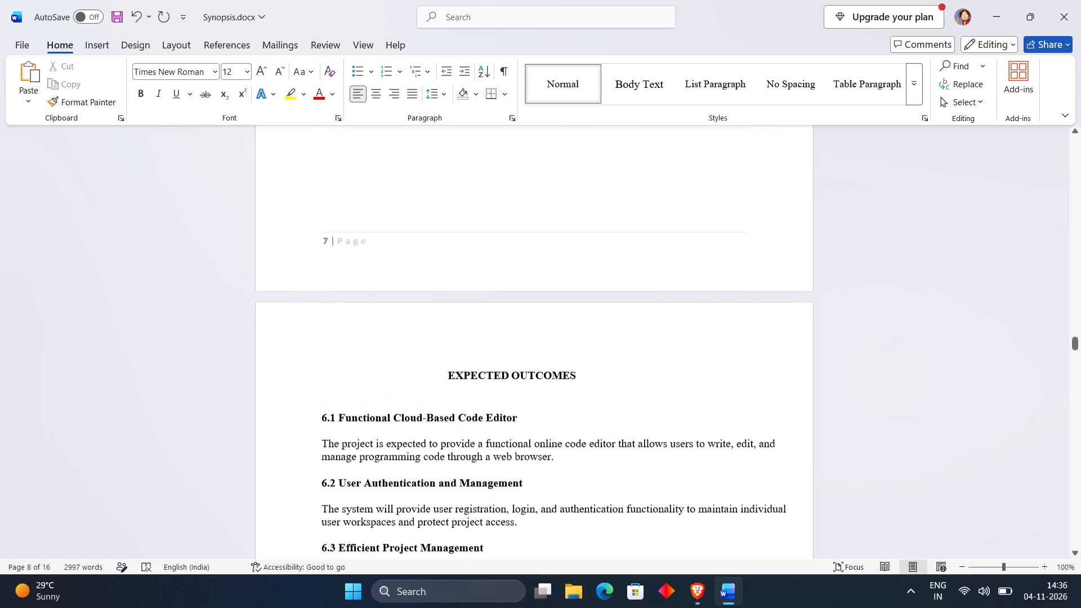
{"action": "scroll", "coordinate": [376, 314], "scroll_direction": "up", "scroll_amount": 20}
{"action": "scroll", "coordinate": [376, 314], "scroll_direction": "up", "scroll_amount": 20}
{"action": "scroll", "coordinate": [376, 314], "scroll_direction": "up", "scroll_amount": 3}
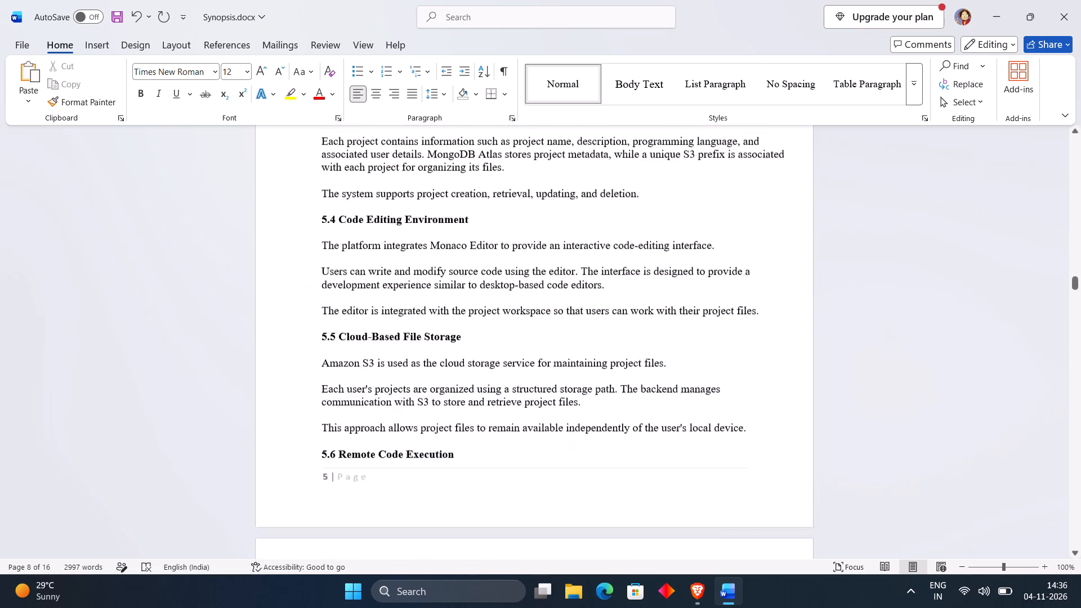
{"action": "scroll", "coordinate": [363, 315], "scroll_direction": "up", "scroll_amount": 18}
{"action": "double_click", "coordinate": [379, 339]}
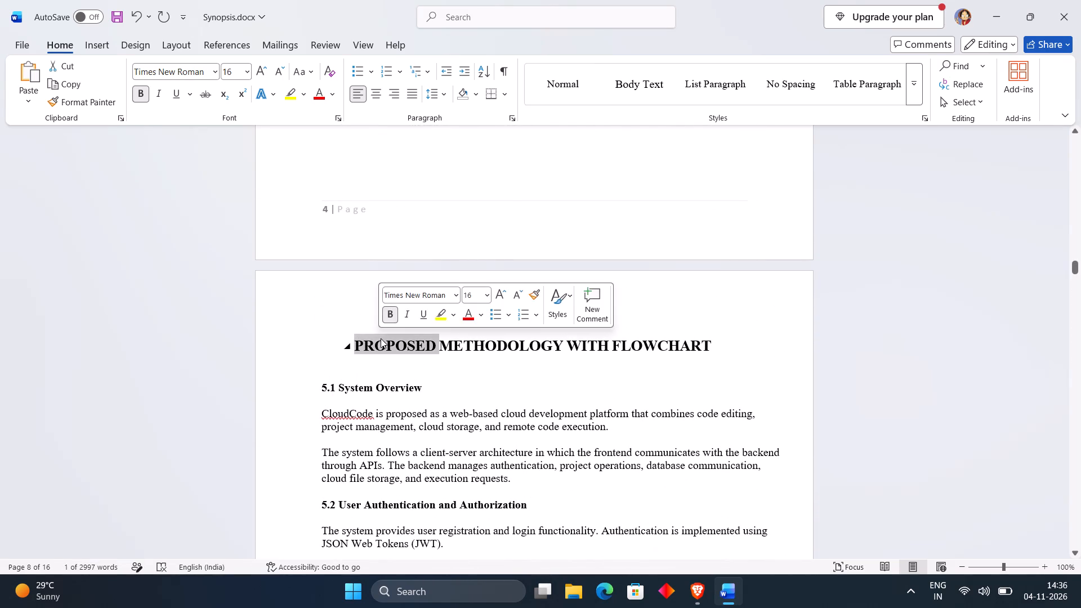
Compare the font sizes of the PROPOSED METHODOLOGY WITH FLOWCHART and EXPECTED OUTCOMES titles by selecting text in each.
{"action": "left_click", "coordinate": [571, 332]}
{"action": "left_click_drag", "start_coordinate": [711, 345], "coordinate": [528, 353]}
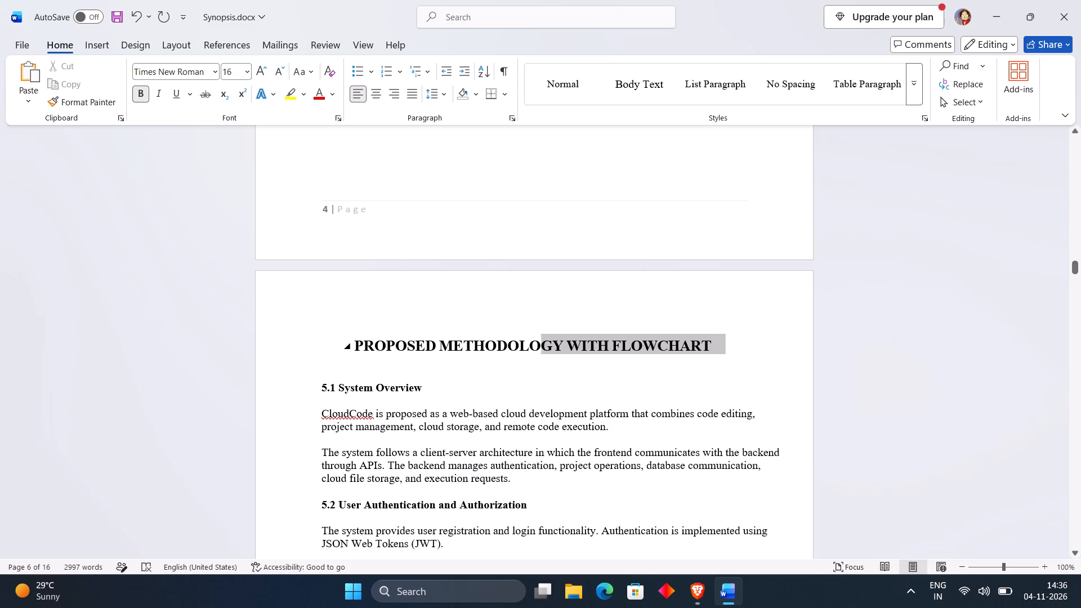
{"action": "left_click_drag", "start_coordinate": [528, 353], "coordinate": [383, 342]}
{"action": "key", "text": "ctrl+c"}
{"action": "scroll", "coordinate": [392, 344], "scroll_direction": "down", "scroll_amount": 18}
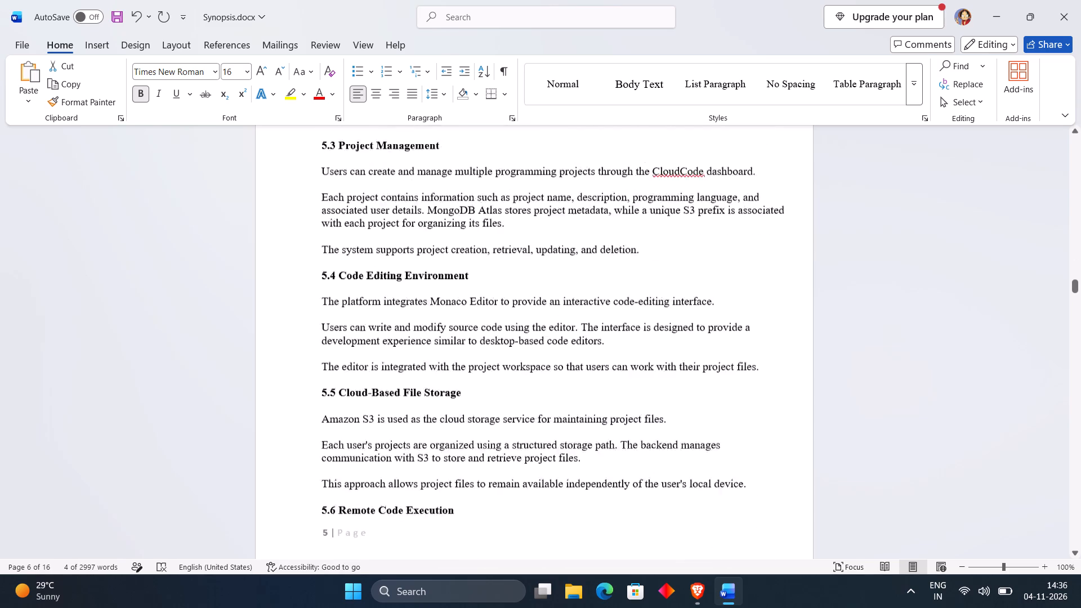
{"action": "scroll", "coordinate": [400, 336], "scroll_direction": "down", "scroll_amount": 20}
{"action": "scroll", "coordinate": [400, 336], "scroll_direction": "down", "scroll_amount": 20}
{"action": "scroll", "coordinate": [422, 322], "scroll_direction": "up", "scroll_amount": 1}
{"action": "scroll", "coordinate": [421, 323], "scroll_direction": "down", "scroll_amount": 14}
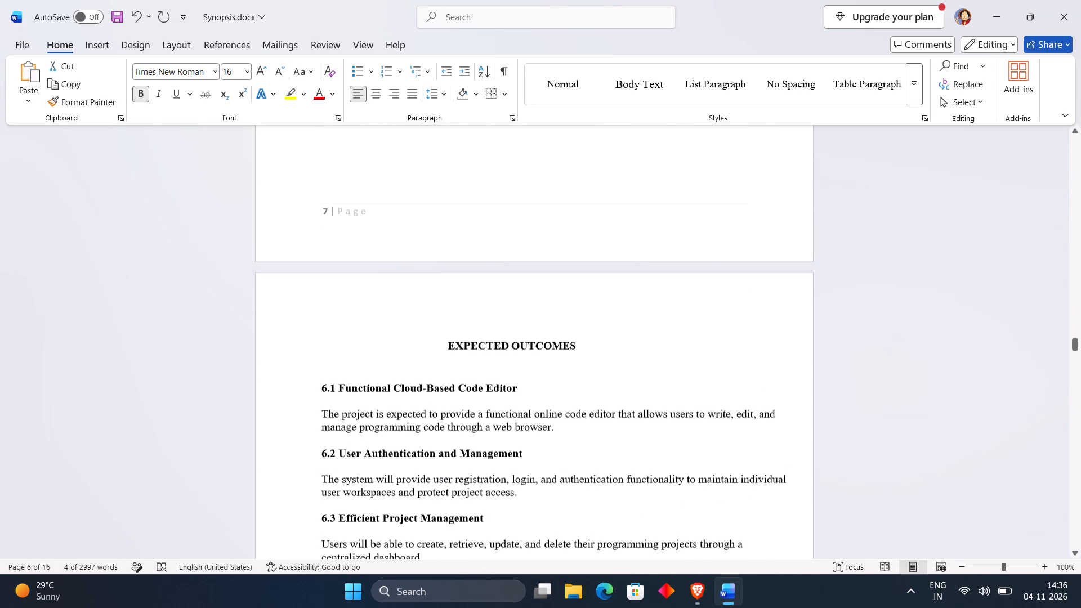
{"action": "double_click", "coordinate": [476, 343]}
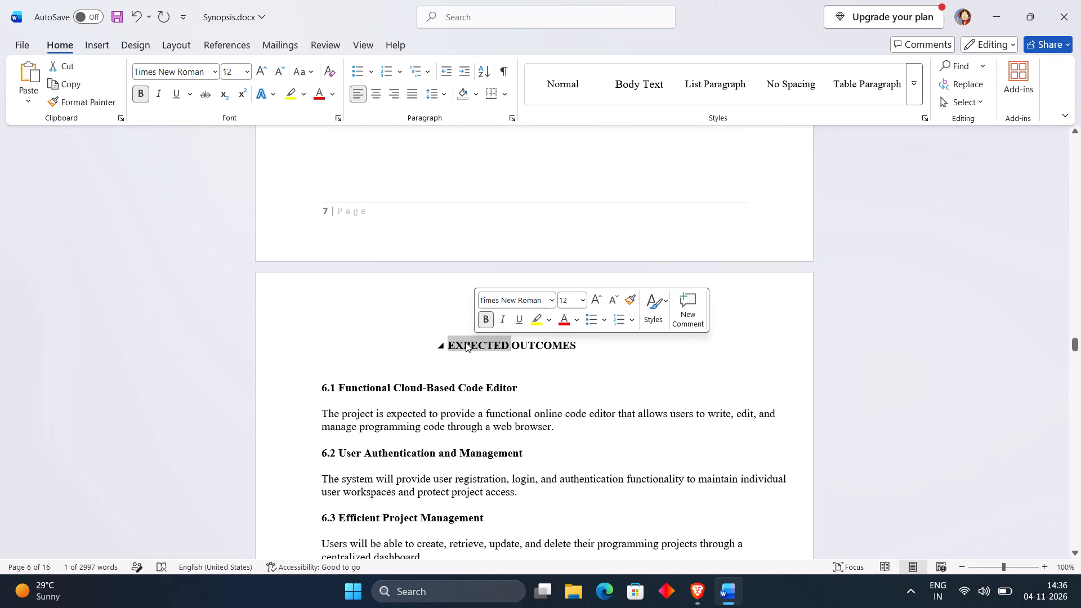
{"action": "scroll", "coordinate": [457, 338], "scroll_direction": "up", "scroll_amount": 20}
{"action": "scroll", "coordinate": [457, 338], "scroll_direction": "up", "scroll_amount": 20}
{"action": "scroll", "coordinate": [457, 338], "scroll_direction": "up", "scroll_amount": 10}
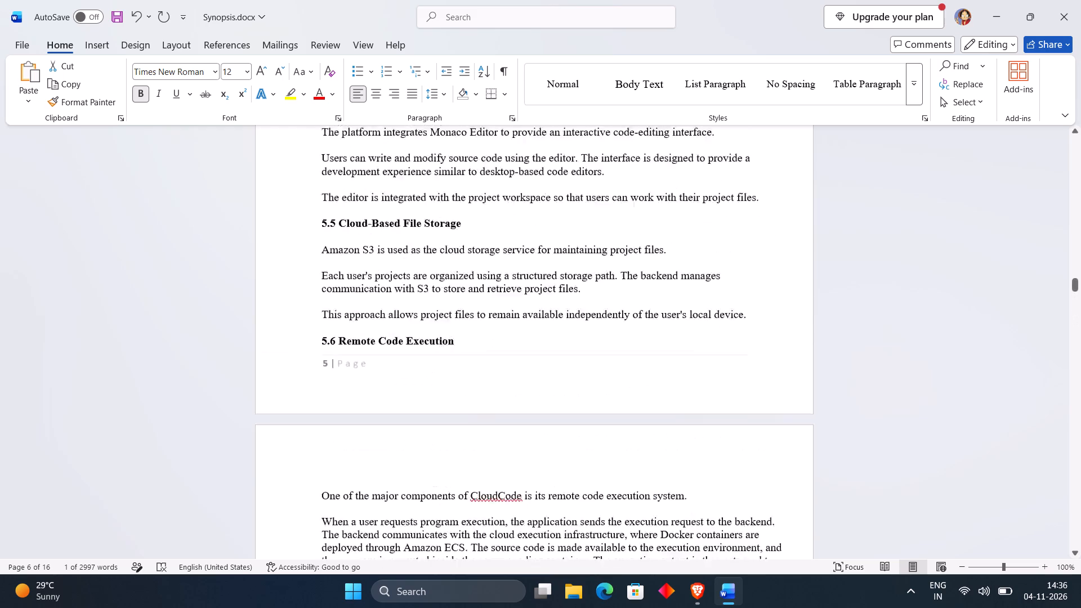
{"action": "scroll", "coordinate": [377, 315], "scroll_direction": "up", "scroll_amount": 20}
{"action": "scroll", "coordinate": [377, 315], "scroll_direction": "up", "scroll_amount": 3}
{"action": "left_click", "coordinate": [393, 413]}
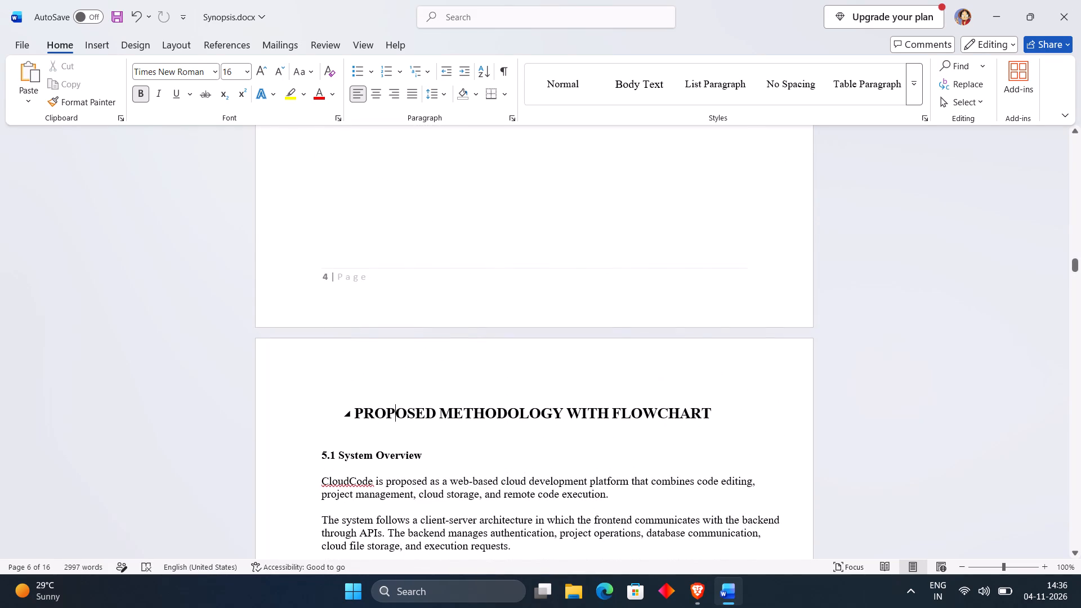
Set the font size of the EXPECTED OUTCOMES title to 16.
{"action": "scroll", "coordinate": [398, 397], "scroll_direction": "down", "scroll_amount": 20}
{"action": "scroll", "coordinate": [398, 397], "scroll_direction": "down", "scroll_amount": 20}
{"action": "scroll", "coordinate": [398, 397], "scroll_direction": "down", "scroll_amount": 4}
{"action": "scroll", "coordinate": [414, 369], "scroll_direction": "up", "scroll_amount": 1}
{"action": "scroll", "coordinate": [413, 369], "scroll_direction": "down", "scroll_amount": 16}
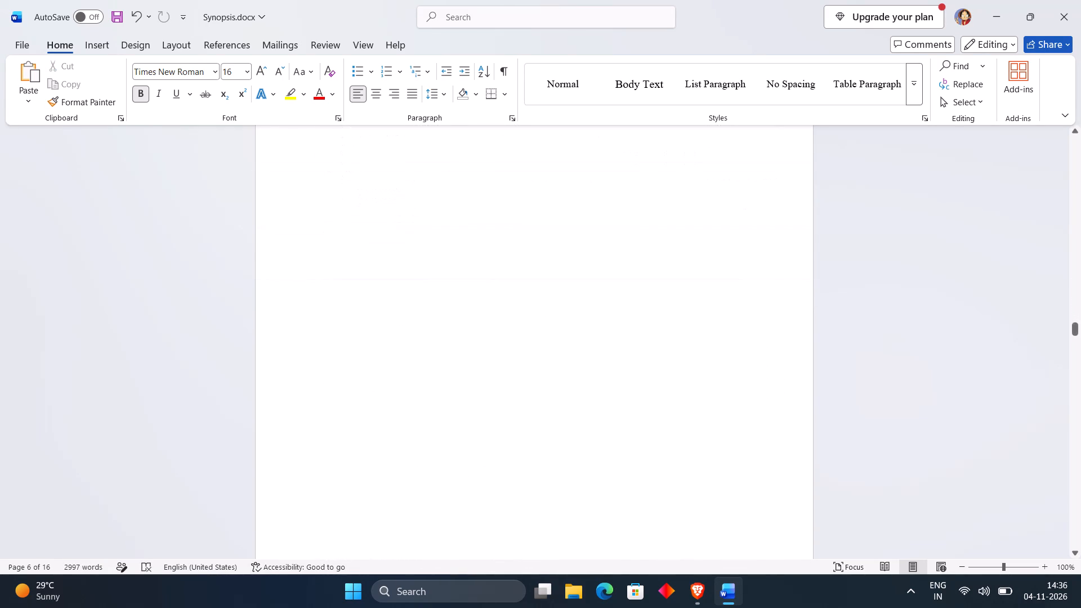
{"action": "scroll", "coordinate": [416, 369], "scroll_direction": "down", "scroll_amount": 14}
{"action": "left_click_drag", "start_coordinate": [451, 348], "coordinate": [512, 342]}
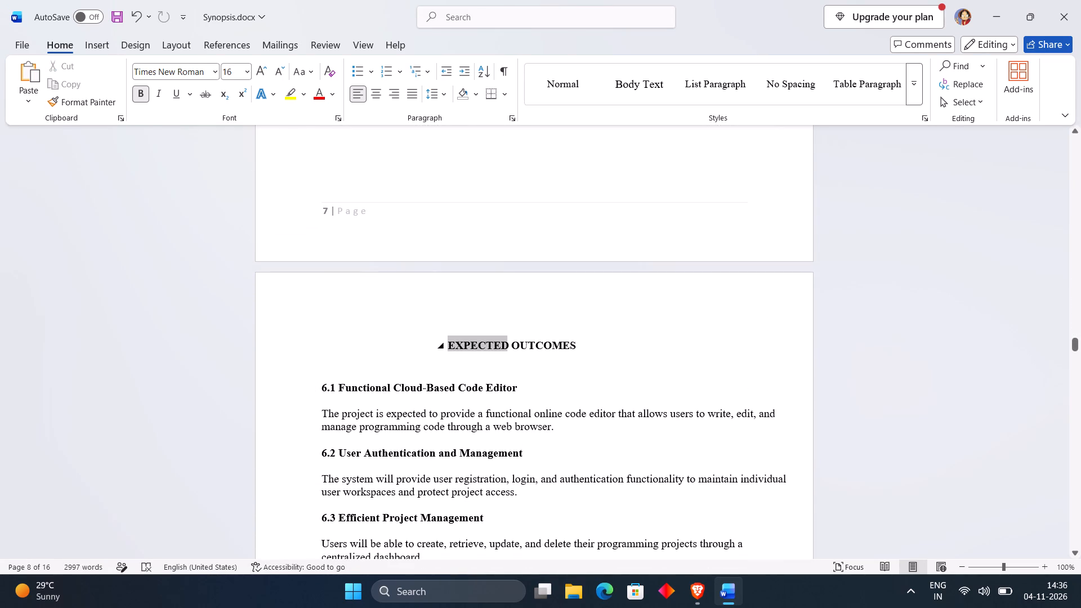
{"action": "left_click_drag", "start_coordinate": [512, 342], "coordinate": [580, 334]}
{"action": "left_click", "coordinate": [247, 72]}
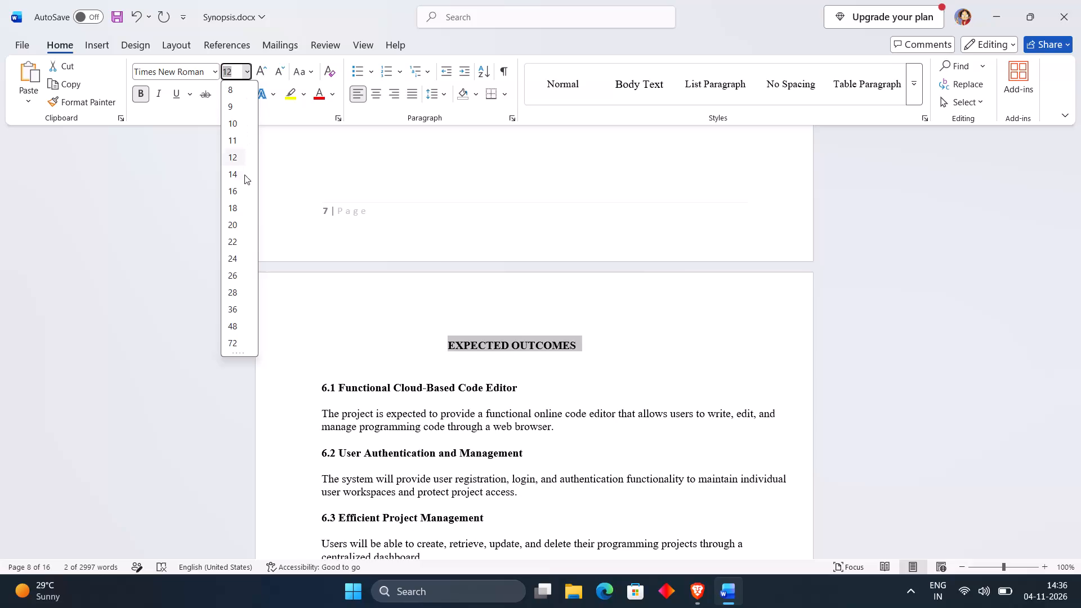
{"action": "left_click", "coordinate": [240, 186]}
{"action": "left_click", "coordinate": [430, 277]}
Set the font size of the APPLICATIONS section below its title, from 7.1 to the end of 7.7, to 12.
{"action": "scroll", "coordinate": [430, 277], "scroll_direction": "down", "scroll_amount": 17}
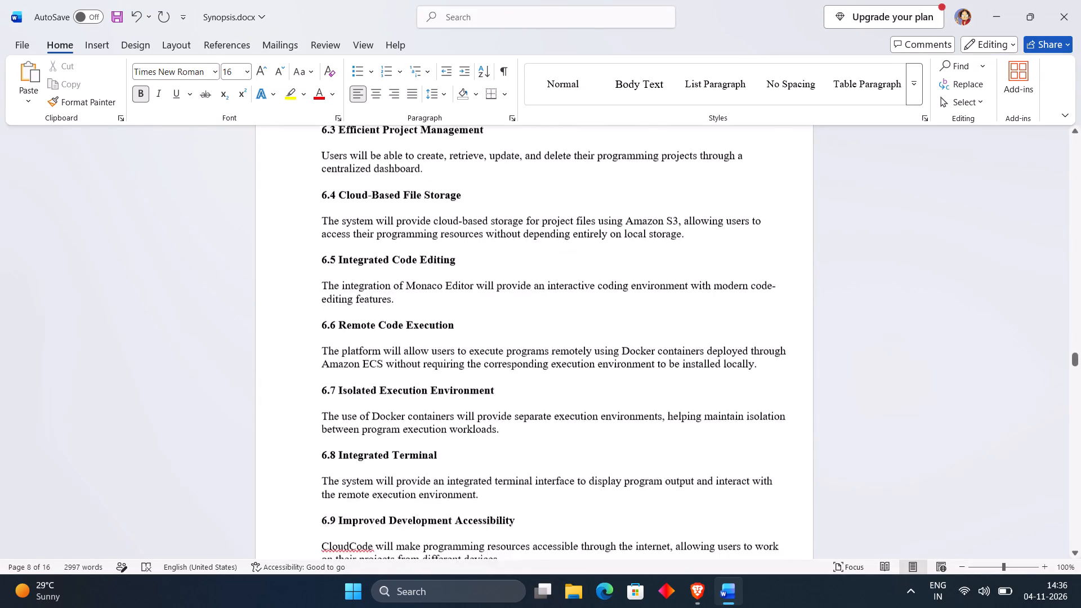
{"action": "scroll", "coordinate": [435, 274], "scroll_direction": "down", "scroll_amount": 19}
{"action": "scroll", "coordinate": [445, 265], "scroll_direction": "up", "scroll_amount": 2}
{"action": "scroll", "coordinate": [443, 267], "scroll_direction": "down", "scroll_amount": 19}
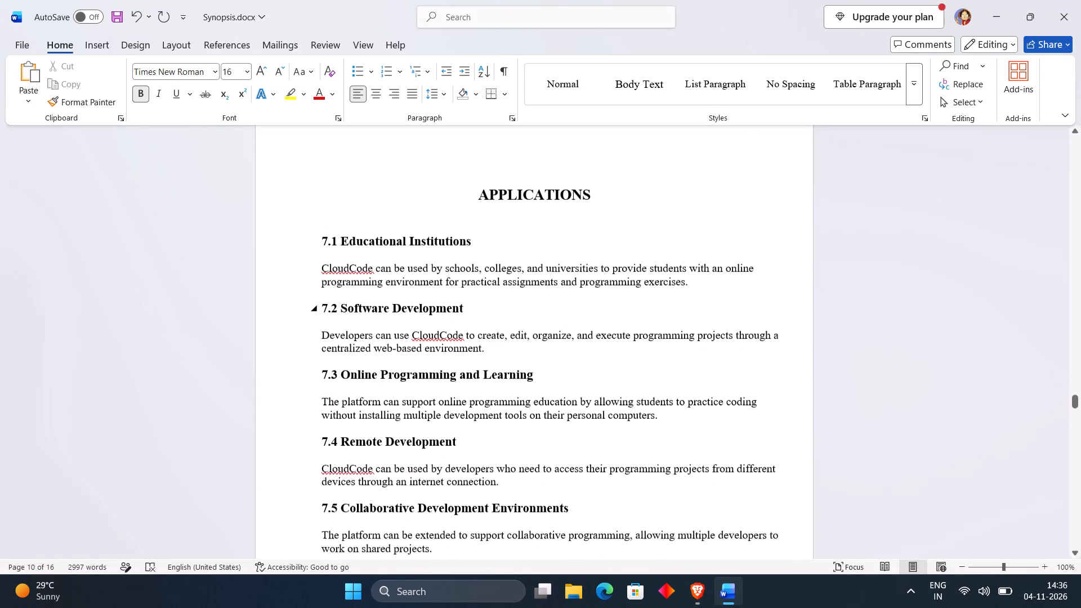
{"action": "left_click_drag", "start_coordinate": [316, 189], "coordinate": [472, 444]}
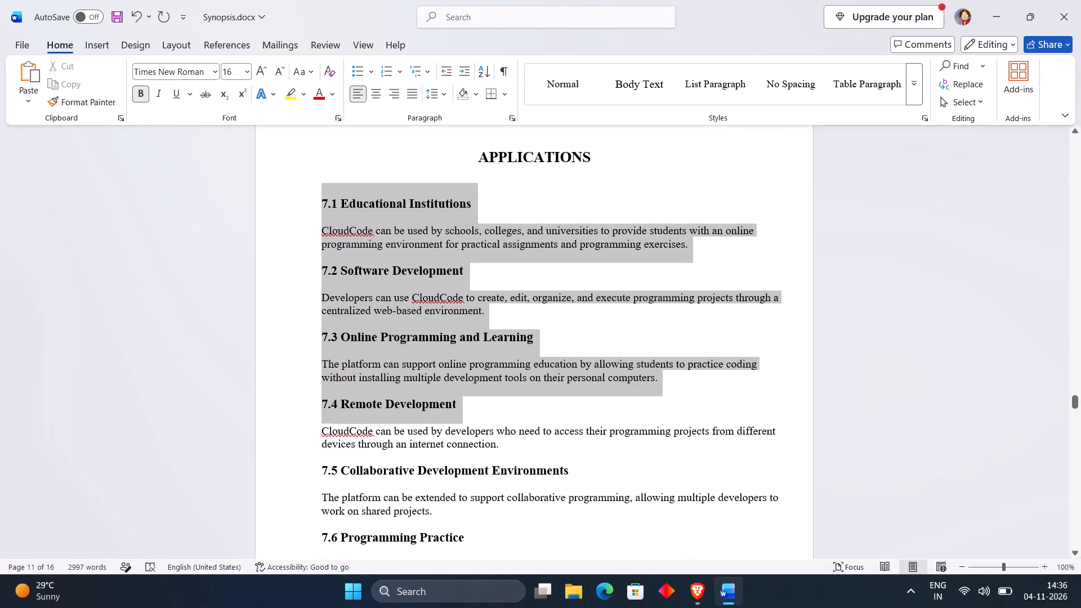
{"action": "left_click_drag", "start_coordinate": [472, 444], "coordinate": [476, 534]}
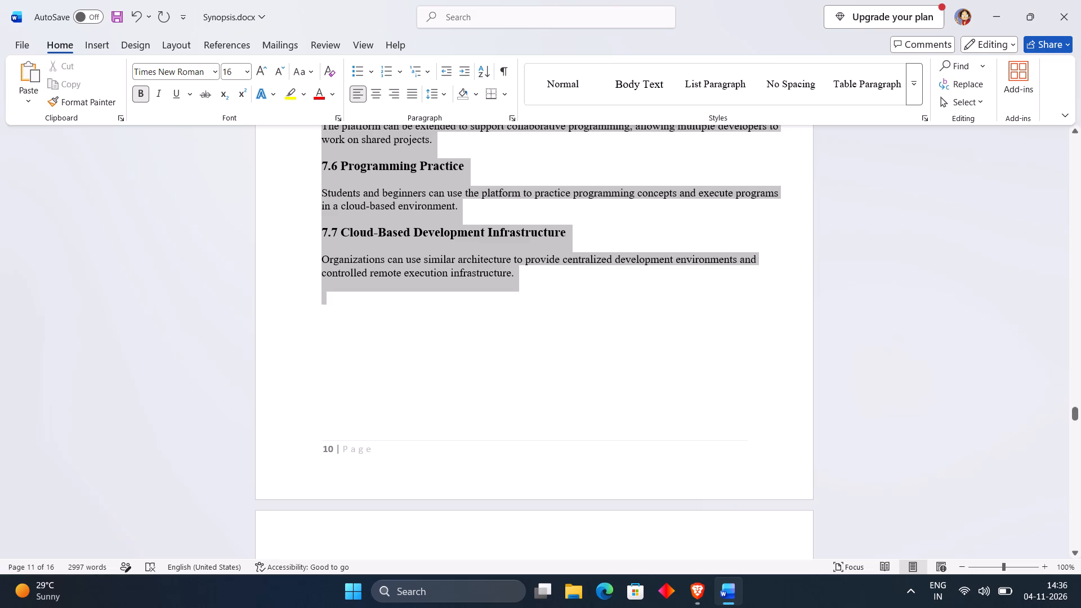
{"action": "left_click_drag", "start_coordinate": [476, 534], "coordinate": [576, 150]}
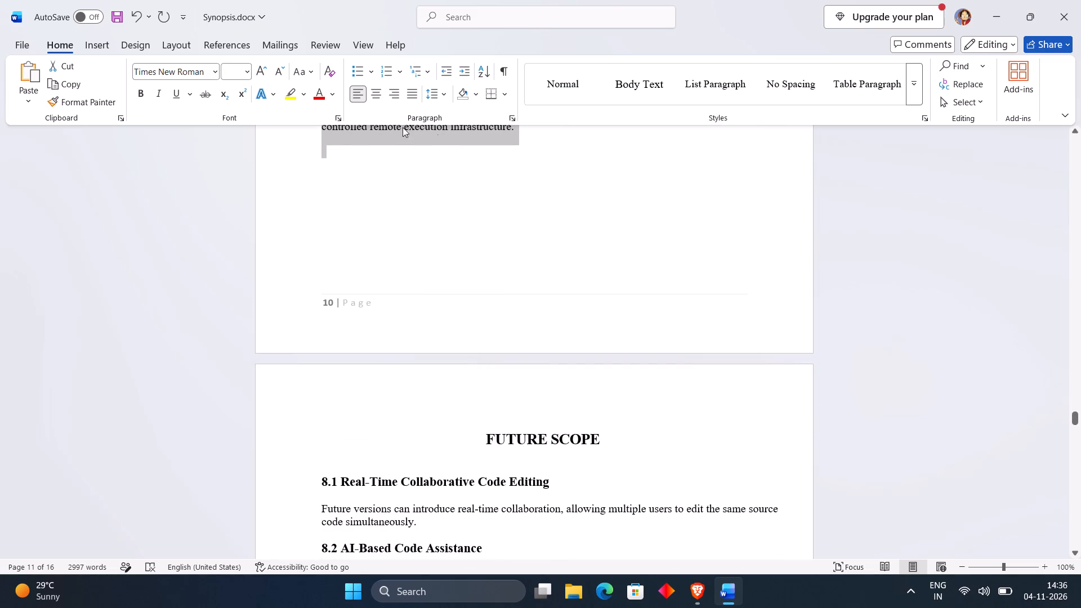
{"action": "left_click", "coordinate": [242, 69]}
{"action": "left_click", "coordinate": [241, 157]}
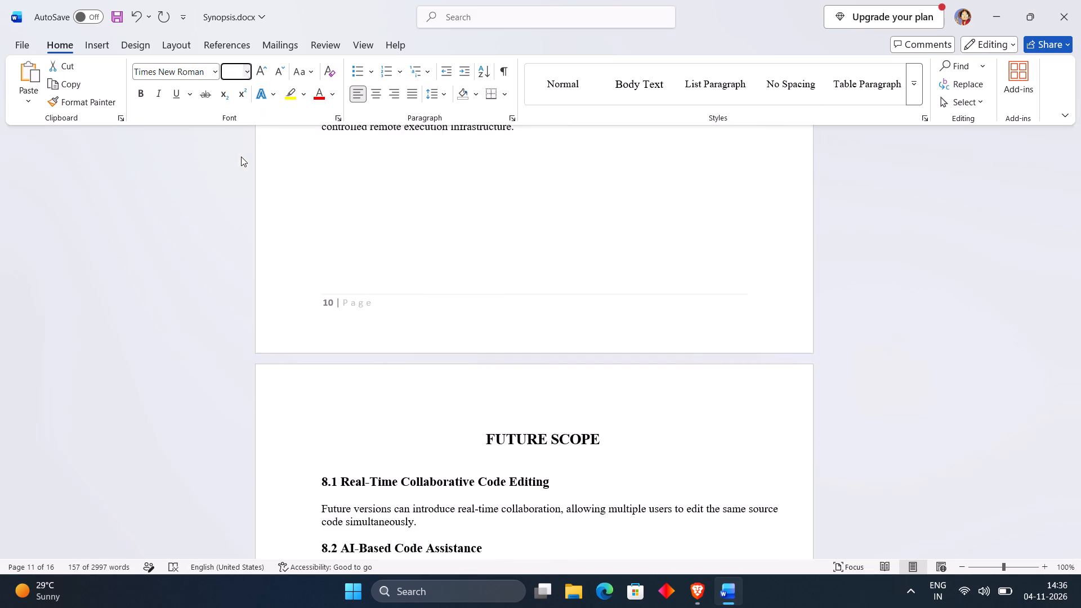
{"action": "left_click", "coordinate": [376, 234]}
Set the font size of the whole FUTURE SCOPE section, from its title to the end of section 8.10, to 12.
{"action": "scroll", "coordinate": [376, 234], "scroll_direction": "up", "scroll_amount": 20}
{"action": "scroll", "coordinate": [376, 234], "scroll_direction": "up", "scroll_amount": 9}
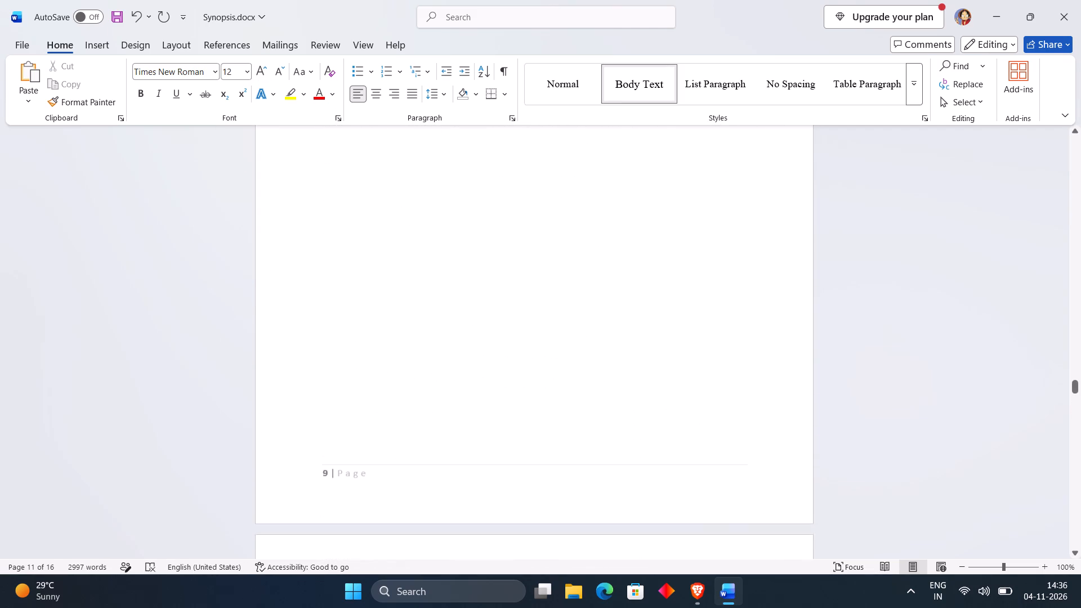
{"action": "scroll", "coordinate": [379, 239], "scroll_direction": "up", "scroll_amount": 20}
{"action": "scroll", "coordinate": [379, 239], "scroll_direction": "down", "scroll_amount": 20}
{"action": "scroll", "coordinate": [379, 239], "scroll_direction": "down", "scroll_amount": 3}
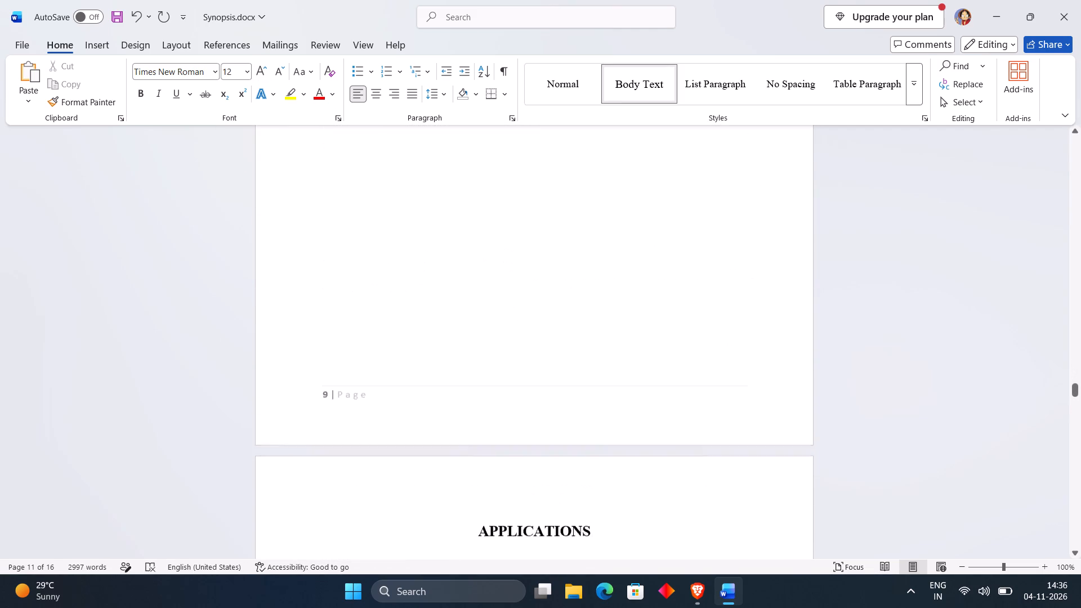
{"action": "scroll", "coordinate": [403, 241], "scroll_direction": "down", "scroll_amount": 20}
{"action": "scroll", "coordinate": [403, 241], "scroll_direction": "down", "scroll_amount": 16}
{"action": "scroll", "coordinate": [437, 203], "scroll_direction": "up", "scroll_amount": 7}
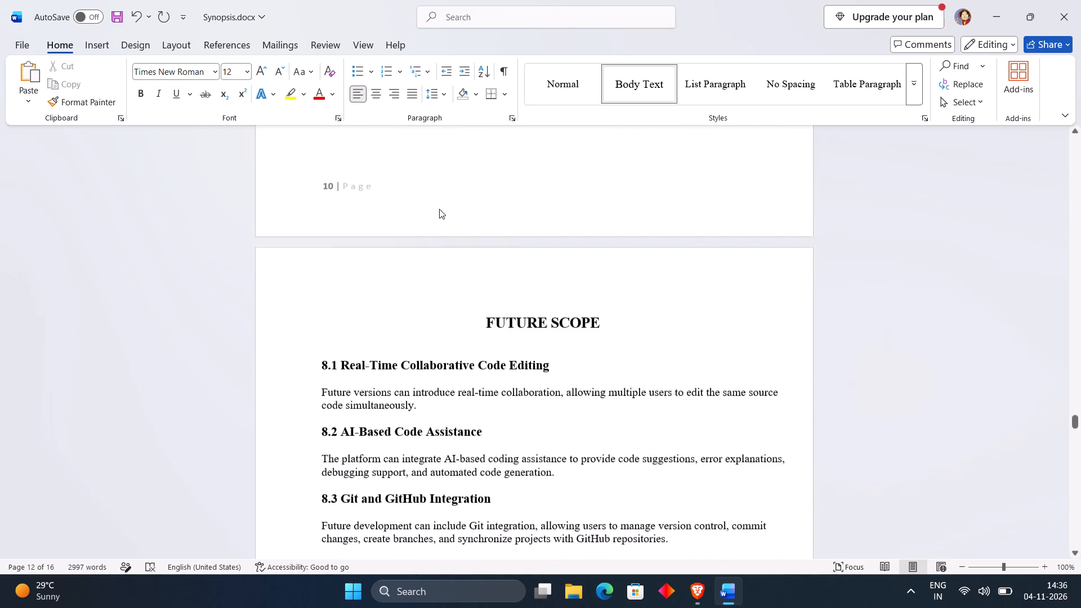
{"action": "left_click_drag", "start_coordinate": [489, 330], "coordinate": [502, 422]}
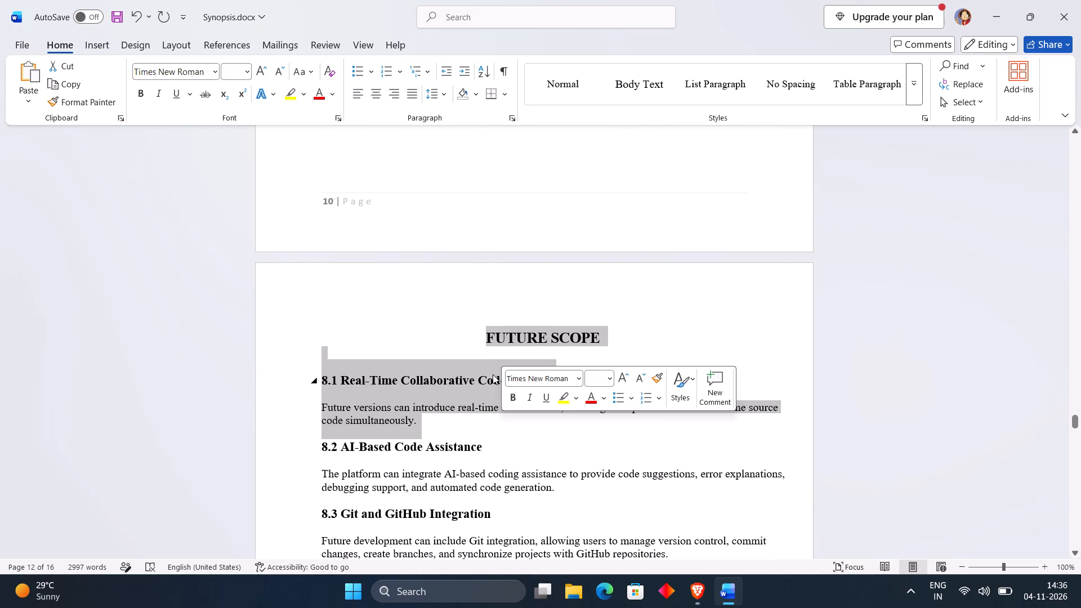
{"action": "left_click", "coordinate": [476, 325]}
{"action": "left_click_drag", "start_coordinate": [487, 327], "coordinate": [521, 574]}
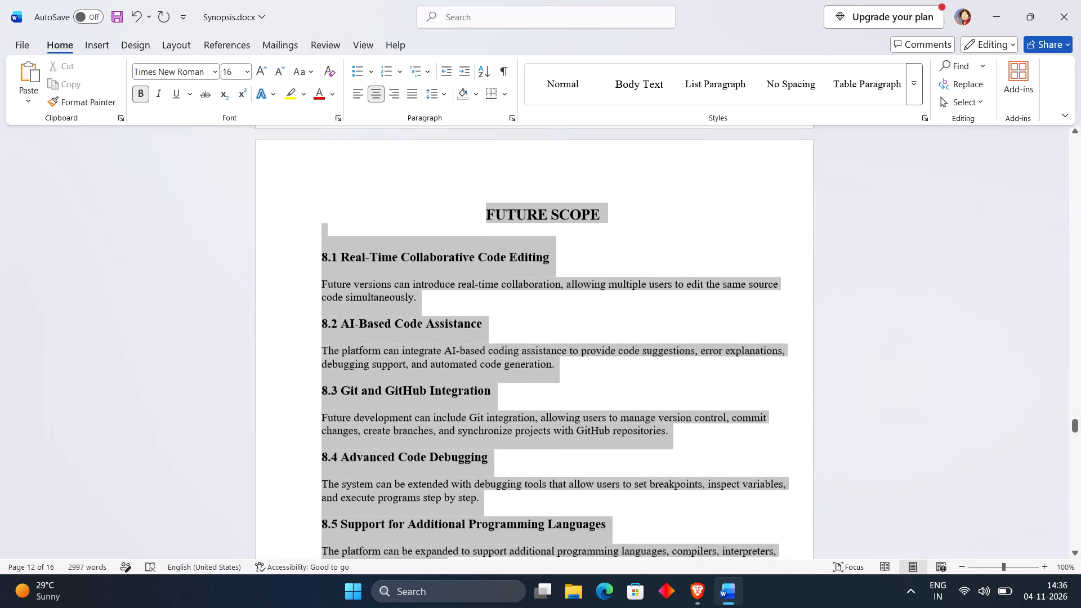
{"action": "left_click_drag", "start_coordinate": [521, 574], "coordinate": [689, 381]}
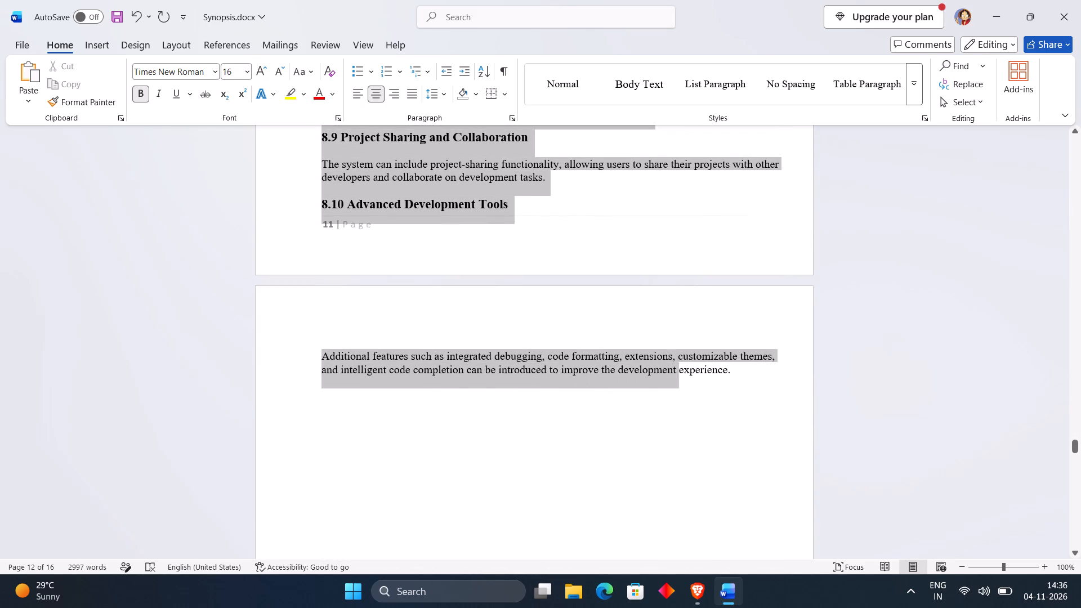
{"action": "left_click_drag", "start_coordinate": [689, 381], "coordinate": [735, 365]}
{"action": "left_click", "coordinate": [248, 74]}
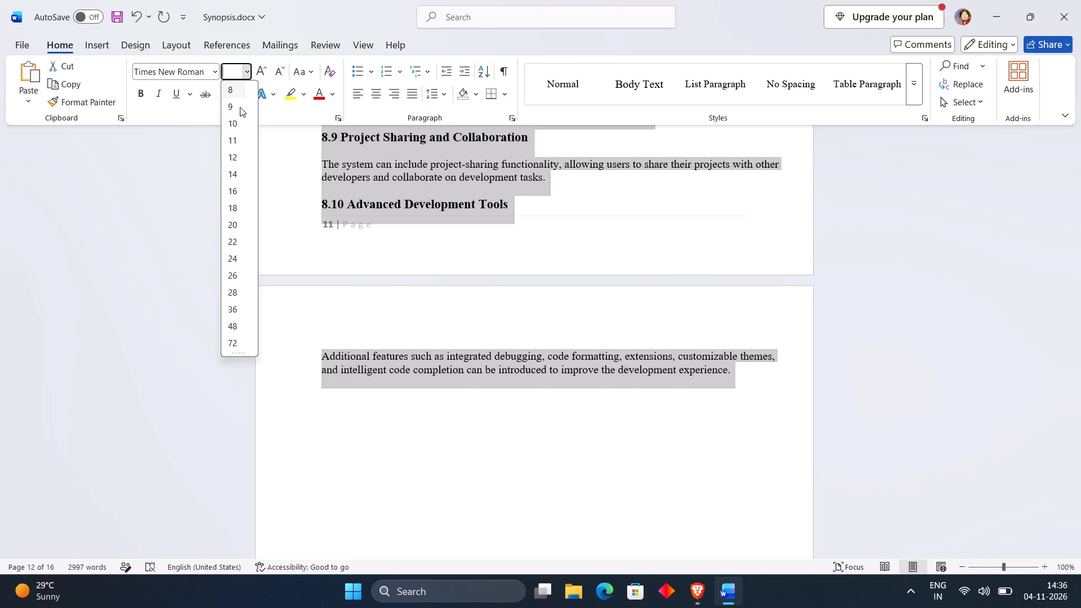
{"action": "left_click", "coordinate": [239, 154]}
Look through the REFERENCES pages, clear the text selection, and review the resized FUTURE SCOPE section up to its title.
{"action": "scroll", "coordinate": [367, 315], "scroll_direction": "down", "scroll_amount": 20}
{"action": "scroll", "coordinate": [367, 315], "scroll_direction": "down", "scroll_amount": 4}
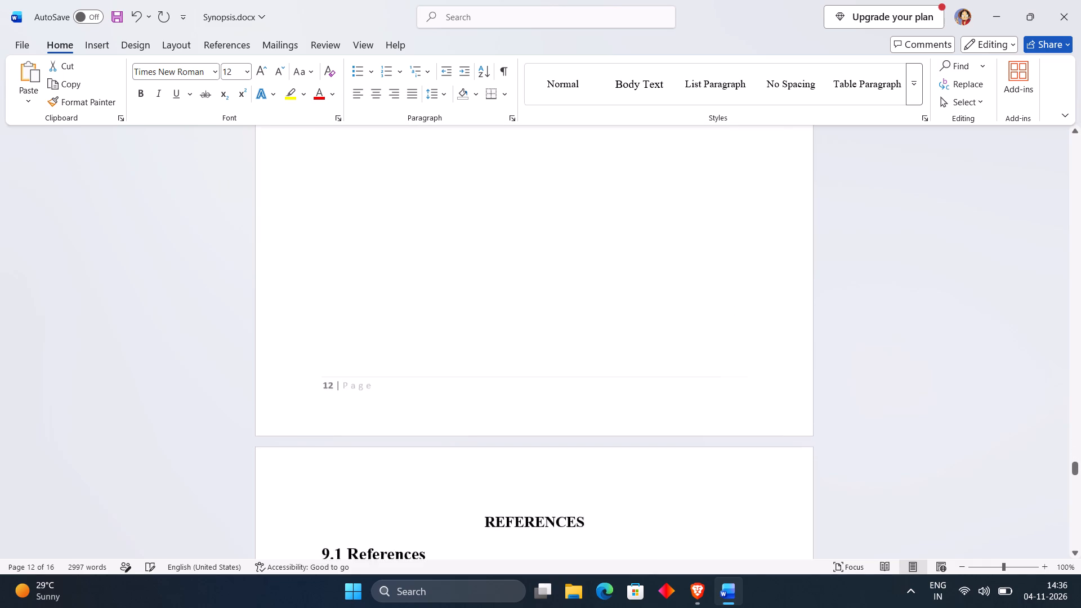
{"action": "scroll", "coordinate": [375, 319], "scroll_direction": "down", "scroll_amount": 15}
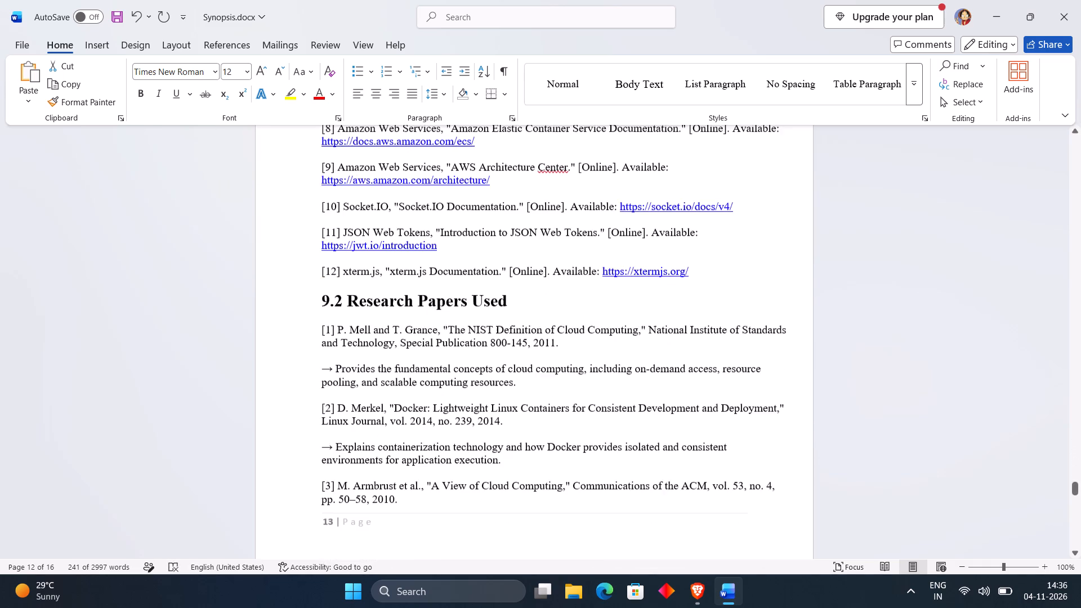
{"action": "scroll", "coordinate": [378, 312], "scroll_direction": "down", "scroll_amount": 15}
{"action": "scroll", "coordinate": [378, 312], "scroll_direction": "up", "scroll_amount": 20}
{"action": "scroll", "coordinate": [378, 312], "scroll_direction": "up", "scroll_amount": 13}
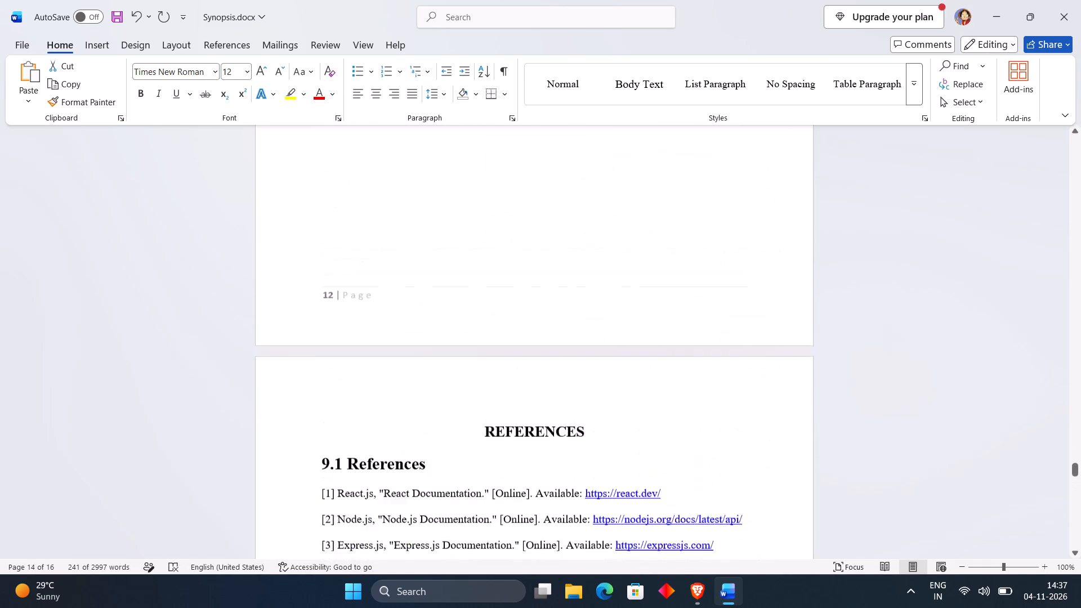
{"action": "scroll", "coordinate": [380, 310], "scroll_direction": "up", "scroll_amount": 20}
{"action": "scroll", "coordinate": [380, 310], "scroll_direction": "up", "scroll_amount": 8}
{"action": "left_click", "coordinate": [413, 368]}
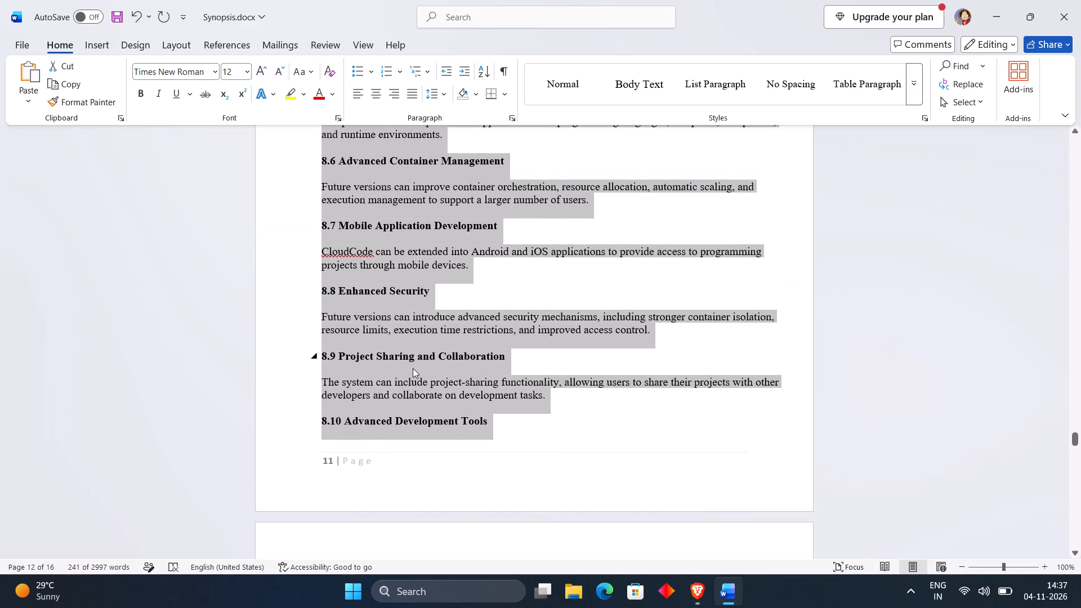
{"action": "scroll", "coordinate": [433, 359], "scroll_direction": "up", "scroll_amount": 6}
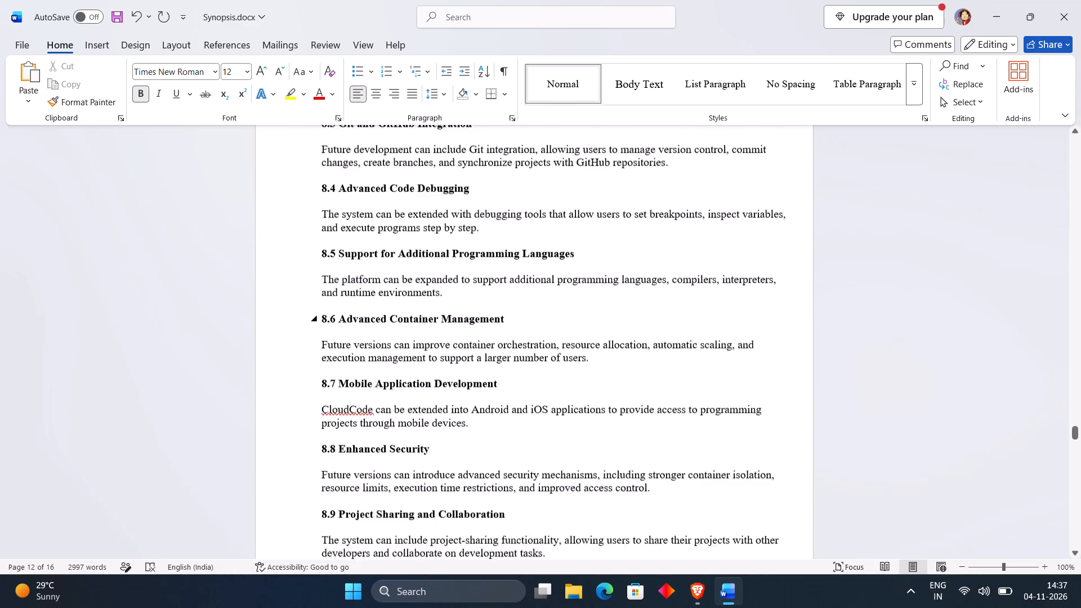
{"action": "scroll", "coordinate": [433, 359], "scroll_direction": "up", "scroll_amount": 8}
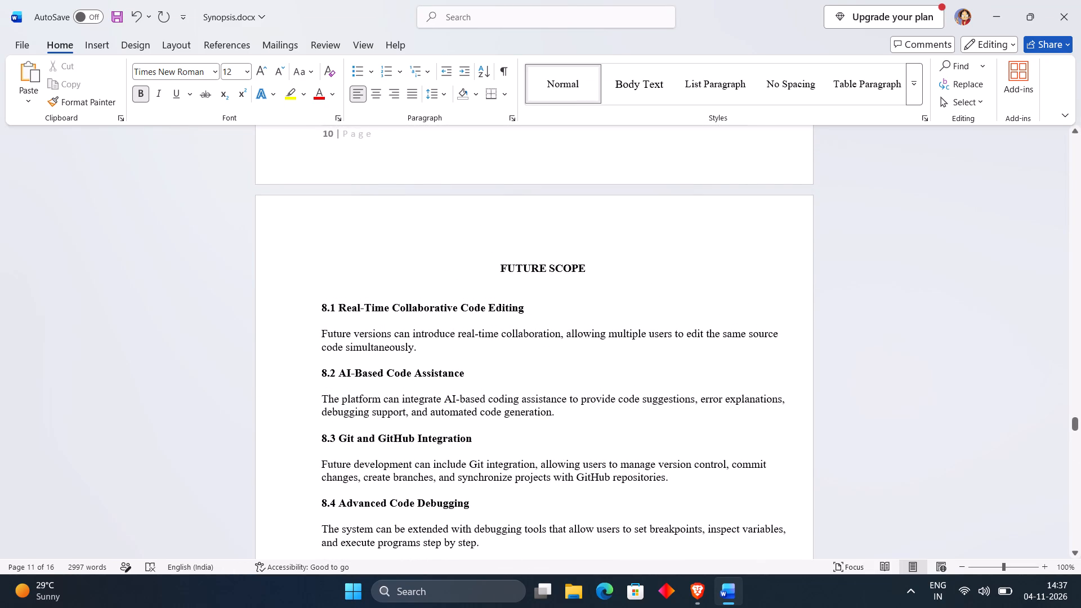
Delete the 8.10 Advanced Development Tools heading and its paragraph from the end of the FUTURE SCOPE section.
{"action": "scroll", "coordinate": [430, 353], "scroll_direction": "down", "scroll_amount": 14}
{"action": "scroll", "coordinate": [492, 390], "scroll_direction": "down", "scroll_amount": 5}
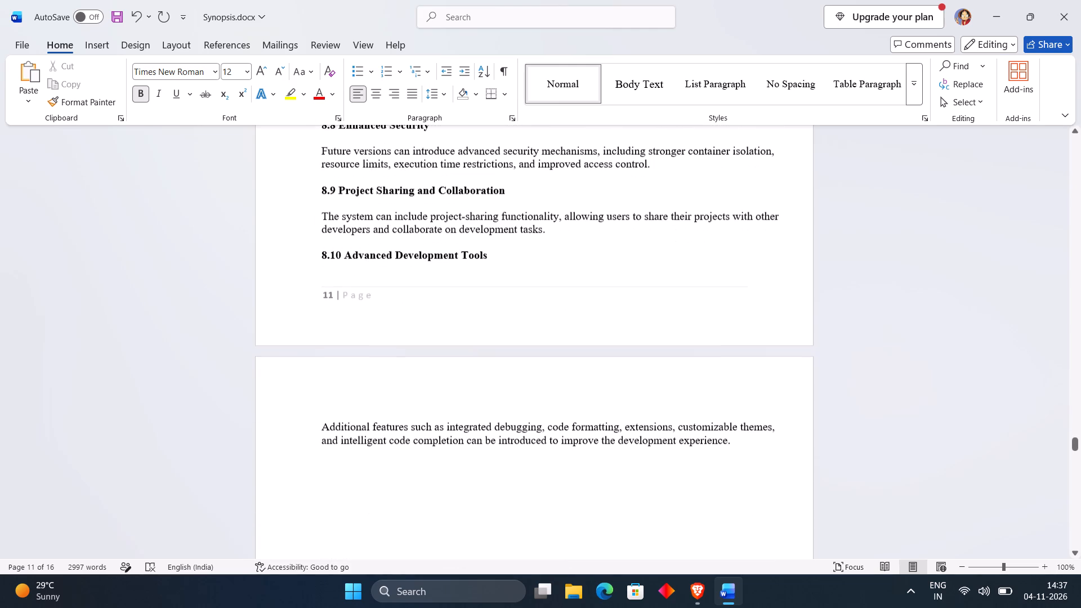
{"action": "left_click_drag", "start_coordinate": [320, 251], "coordinate": [736, 453]}
{"action": "key", "text": "BackSpace"}
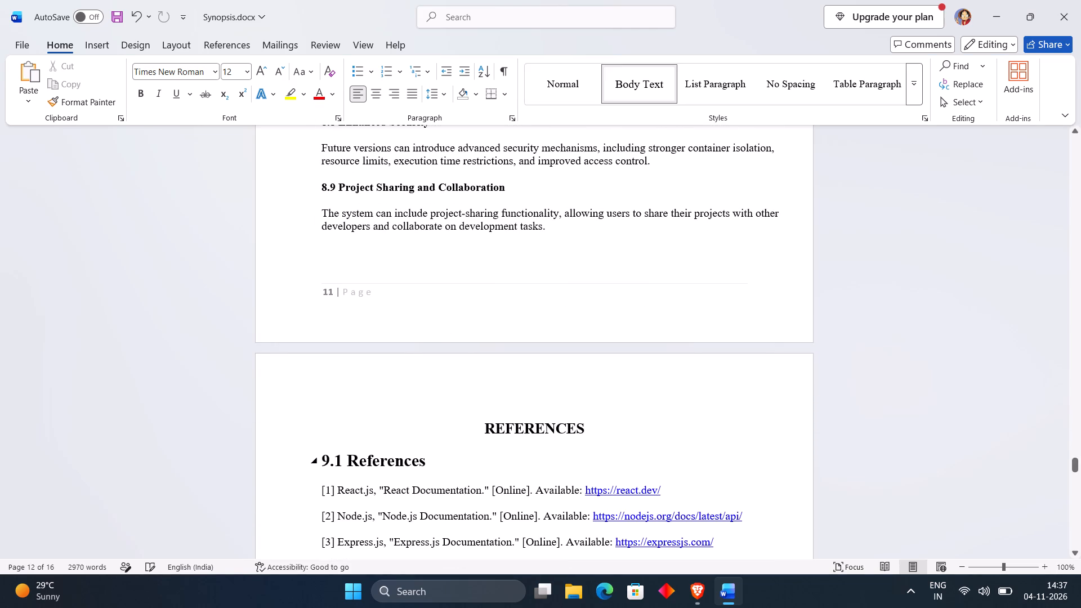
Set the font size of the whole REFERENCES section, from its title through research paper [5] in 9.2, to 12.
{"action": "left_click", "coordinate": [559, 388]}
{"action": "left_click_drag", "start_coordinate": [485, 419], "coordinate": [536, 491]}
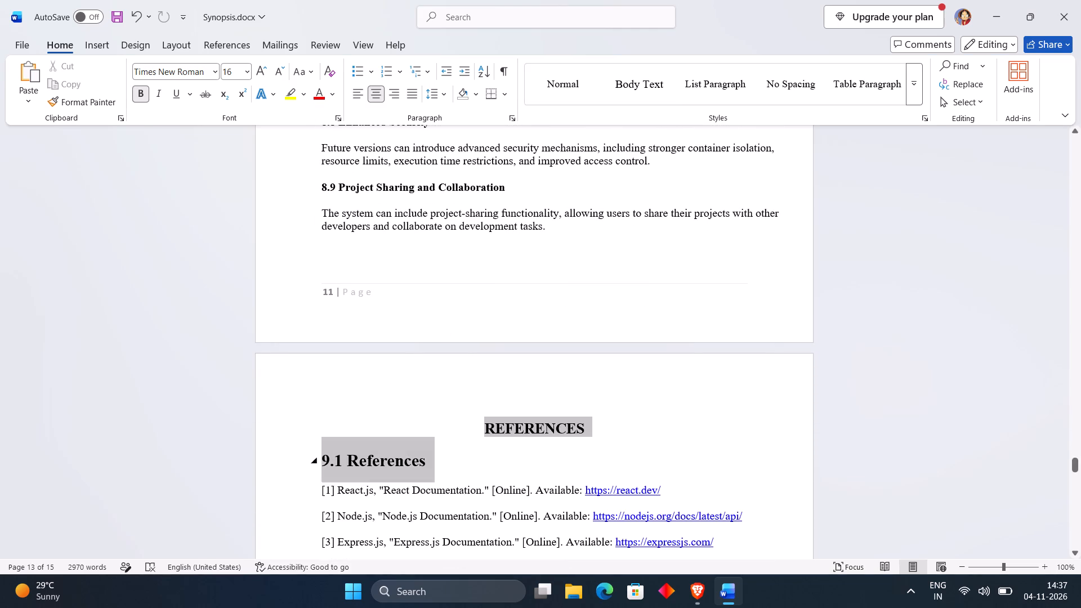
{"action": "left_click_drag", "start_coordinate": [536, 491], "coordinate": [727, 468]}
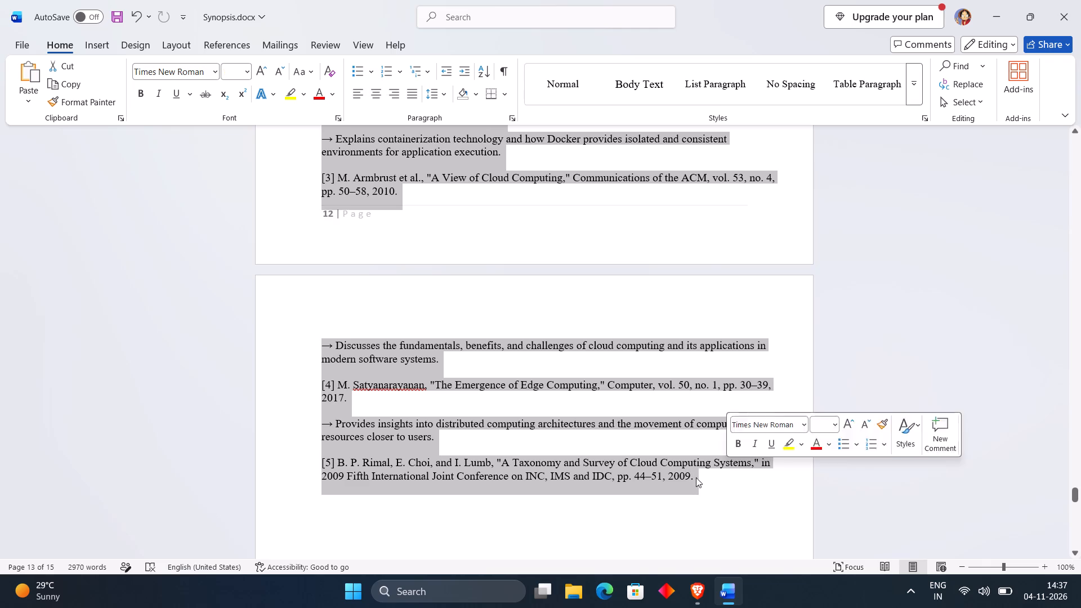
{"action": "scroll", "coordinate": [685, 466], "scroll_direction": "down", "scroll_amount": 5}
{"action": "left_click", "coordinate": [245, 75]}
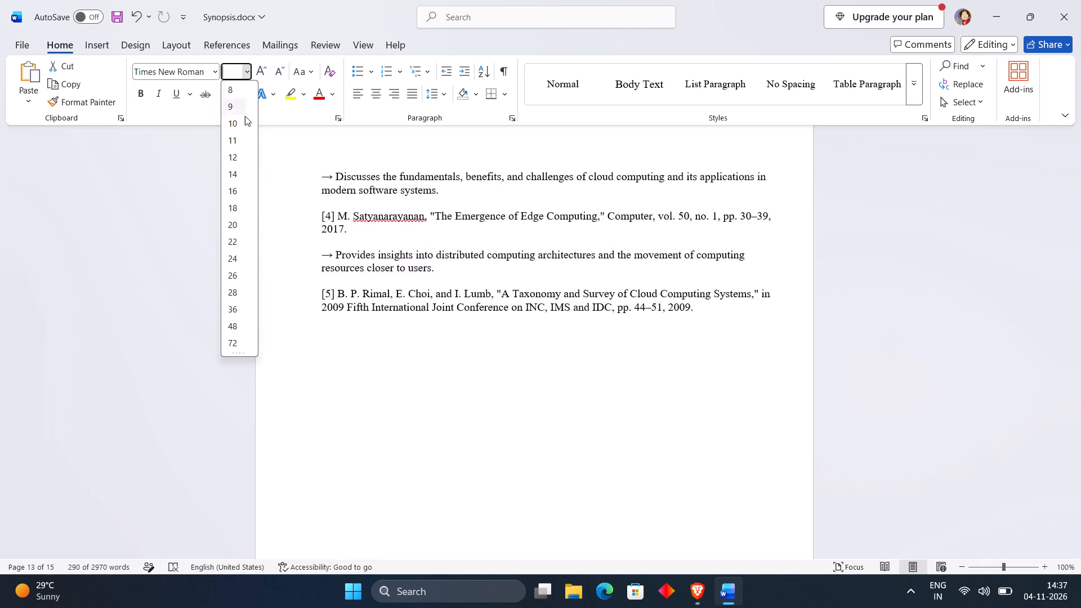
{"action": "left_click", "coordinate": [236, 159]}
{"action": "left_click", "coordinate": [376, 252]}
{"action": "scroll", "coordinate": [376, 252], "scroll_direction": "up", "scroll_amount": 20}
{"action": "scroll", "coordinate": [376, 252], "scroll_direction": "up", "scroll_amount": 4}
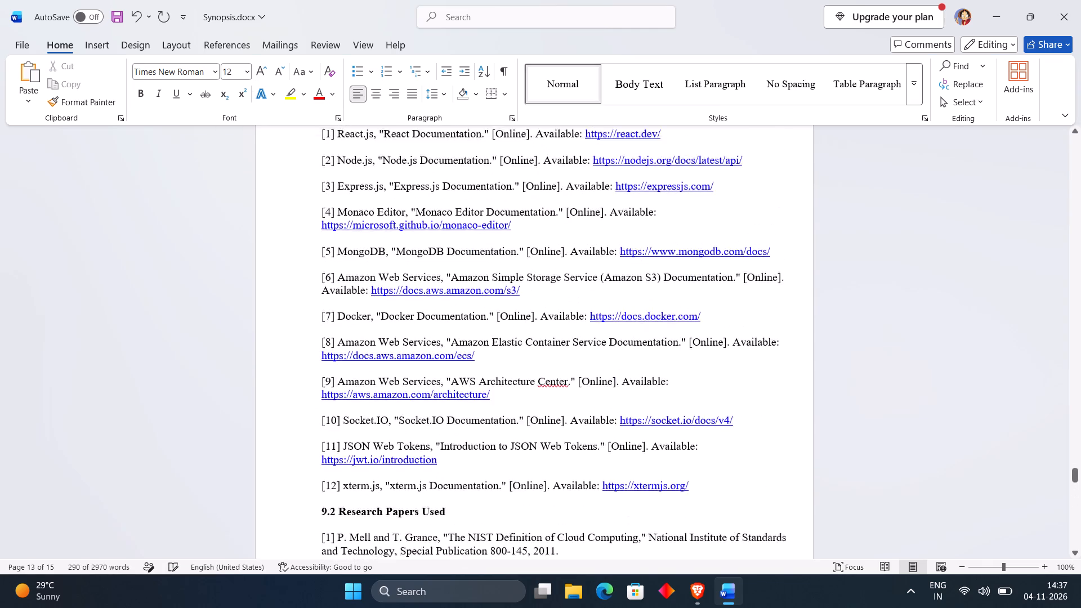
{"action": "scroll", "coordinate": [387, 251], "scroll_direction": "up", "scroll_amount": 6}
{"action": "scroll", "coordinate": [362, 267], "scroll_direction": "down", "scroll_amount": 16}
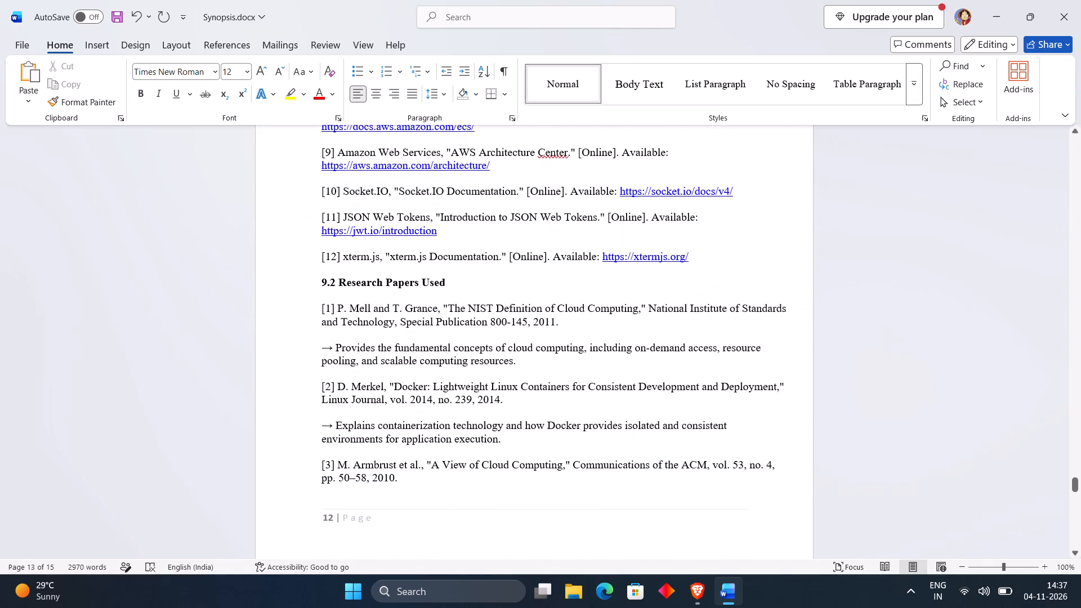
Set the font size of the FUTURE SCOPE title to 16.
{"action": "scroll", "coordinate": [382, 260], "scroll_direction": "down", "scroll_amount": 9}
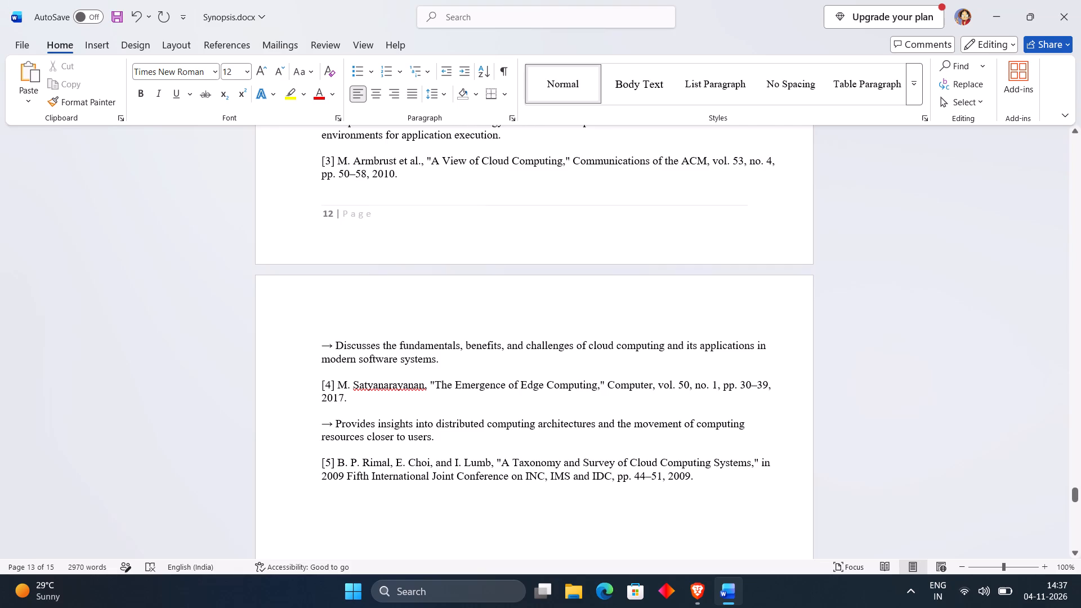
{"action": "scroll", "coordinate": [473, 321], "scroll_direction": "up", "scroll_amount": 5}
{"action": "scroll", "coordinate": [473, 321], "scroll_direction": "up", "scroll_amount": 20}
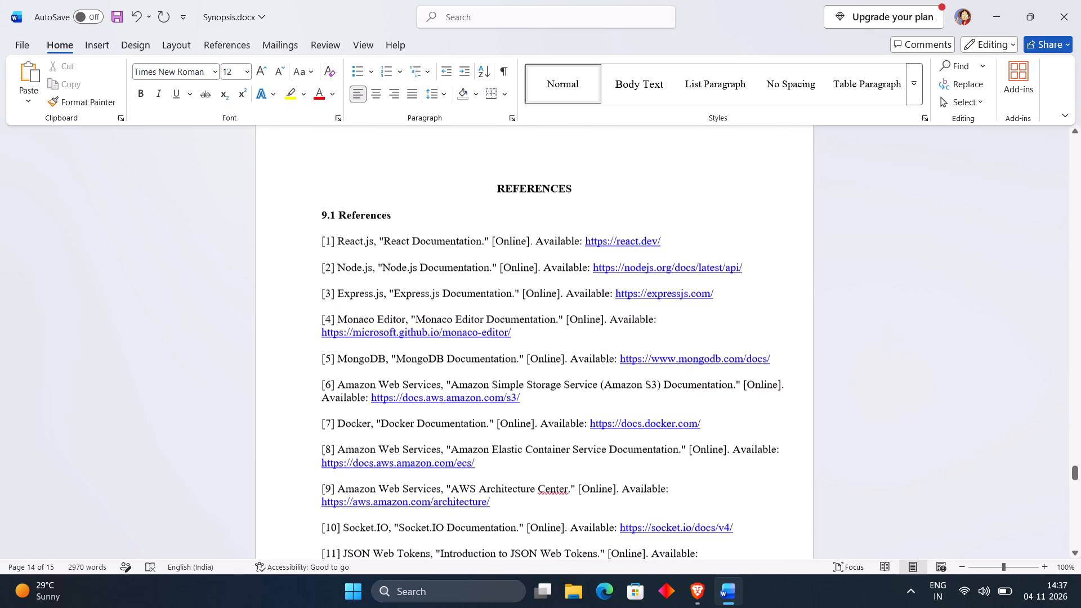
{"action": "scroll", "coordinate": [474, 321], "scroll_direction": "up", "scroll_amount": 20}
{"action": "scroll", "coordinate": [474, 321], "scroll_direction": "up", "scroll_amount": 18}
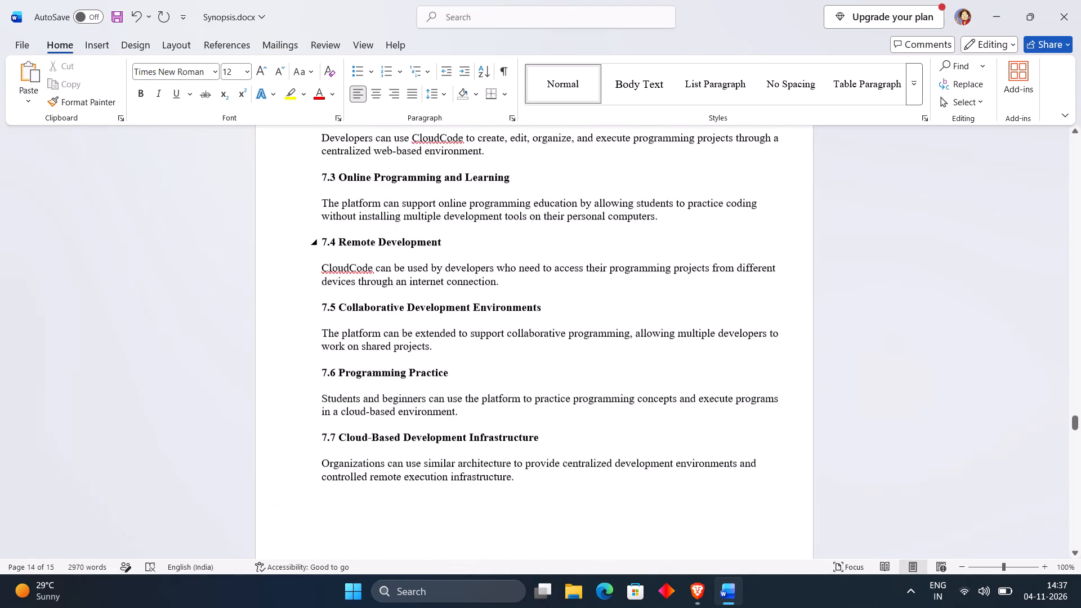
{"action": "scroll", "coordinate": [474, 321], "scroll_direction": "up", "scroll_amount": 10}
{"action": "scroll", "coordinate": [470, 332], "scroll_direction": "down", "scroll_amount": 20}
{"action": "scroll", "coordinate": [470, 332], "scroll_direction": "down", "scroll_amount": 10}
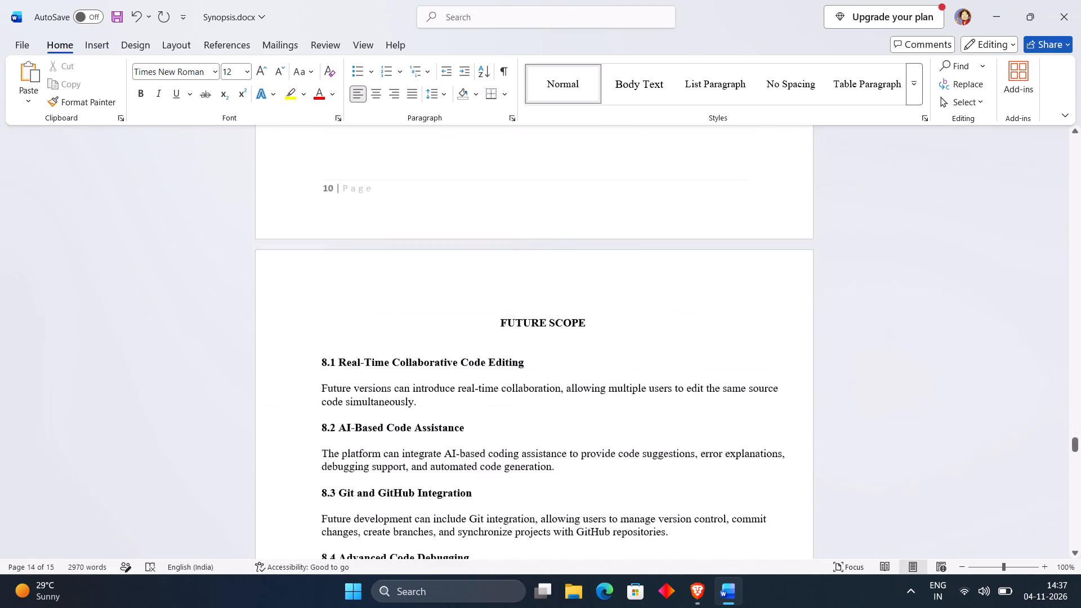
{"action": "scroll", "coordinate": [485, 352], "scroll_direction": "up", "scroll_amount": 6}
{"action": "left_click_drag", "start_coordinate": [589, 405], "coordinate": [486, 402]}
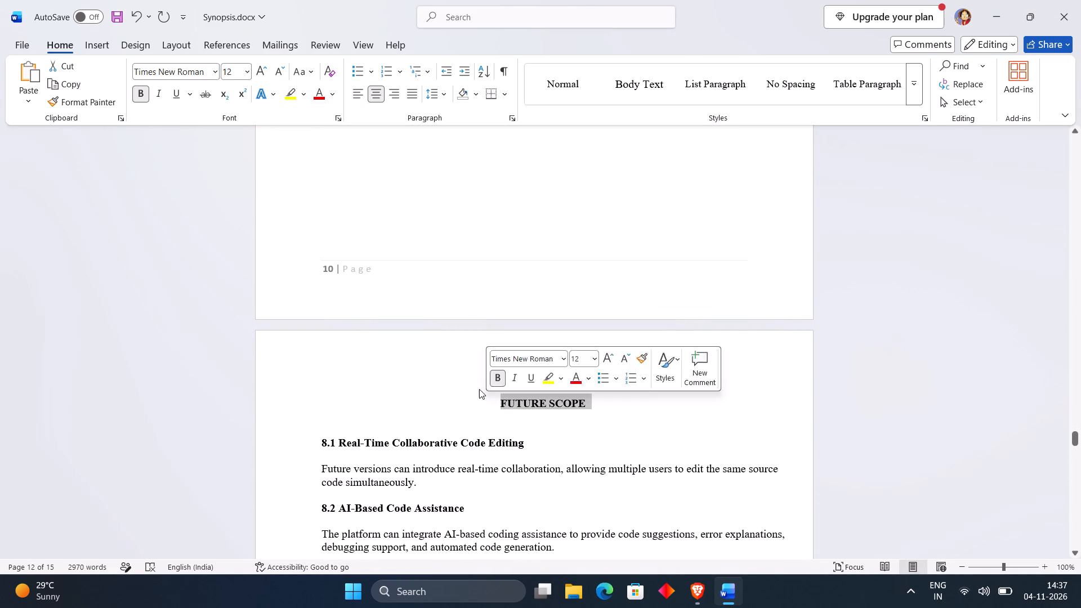
{"action": "left_click", "coordinate": [249, 71]}
{"action": "left_click", "coordinate": [236, 195]}
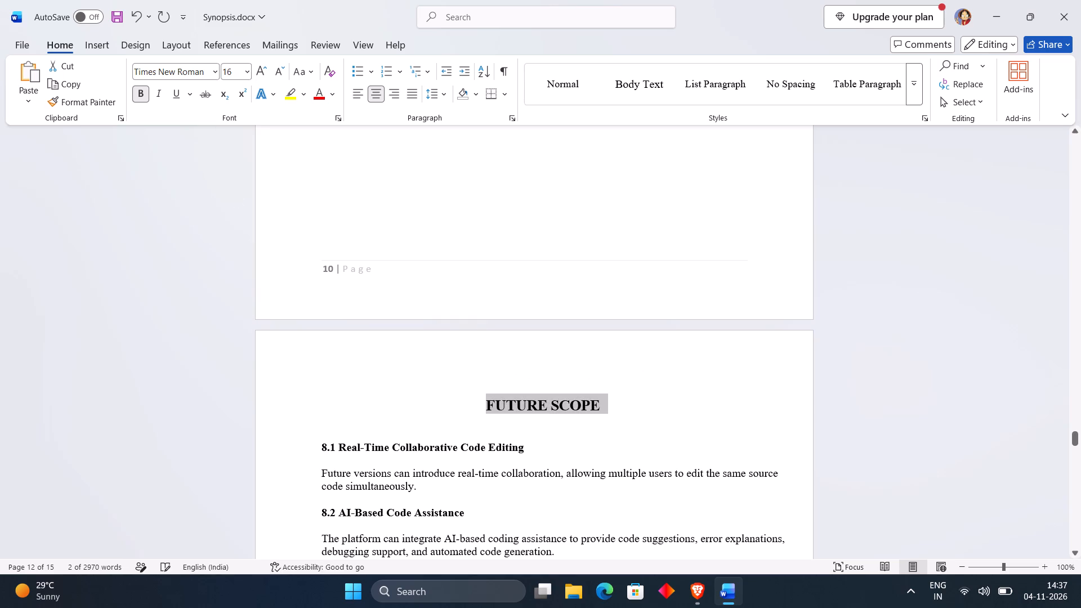
{"action": "left_click", "coordinate": [410, 286]}
Delete the 6.10 Centralized Development Platform heading and its paragraph from the end of section 6, and save the document.
{"action": "scroll", "coordinate": [410, 282], "scroll_direction": "down", "scroll_amount": 9}
{"action": "scroll", "coordinate": [409, 287], "scroll_direction": "up", "scroll_amount": 20}
{"action": "scroll", "coordinate": [409, 287], "scroll_direction": "up", "scroll_amount": 6}
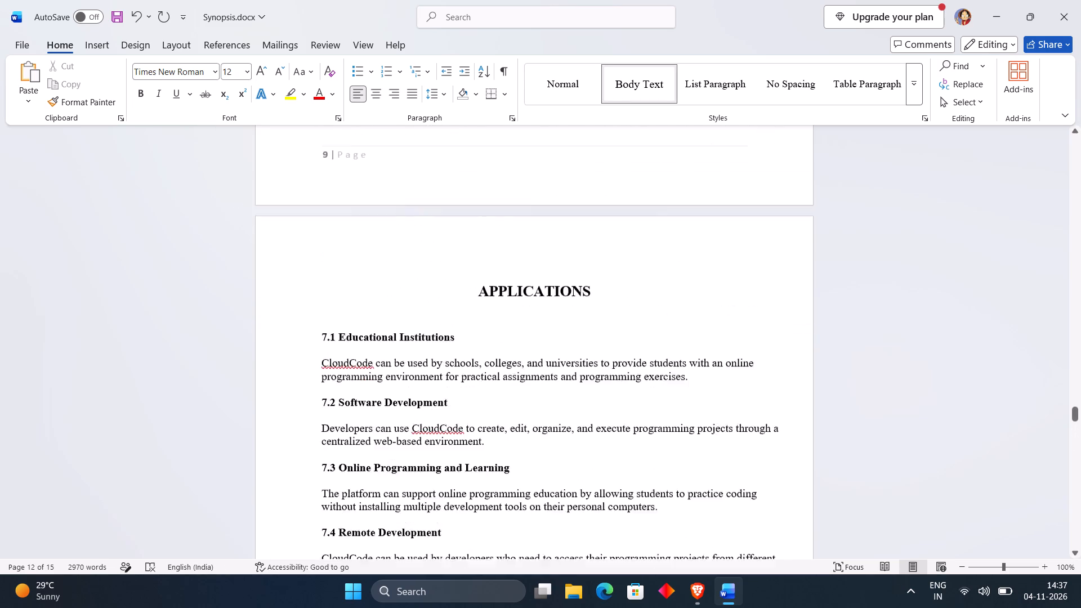
{"action": "scroll", "coordinate": [409, 283], "scroll_direction": "up", "scroll_amount": 20}
{"action": "scroll", "coordinate": [409, 283], "scroll_direction": "up", "scroll_amount": 13}
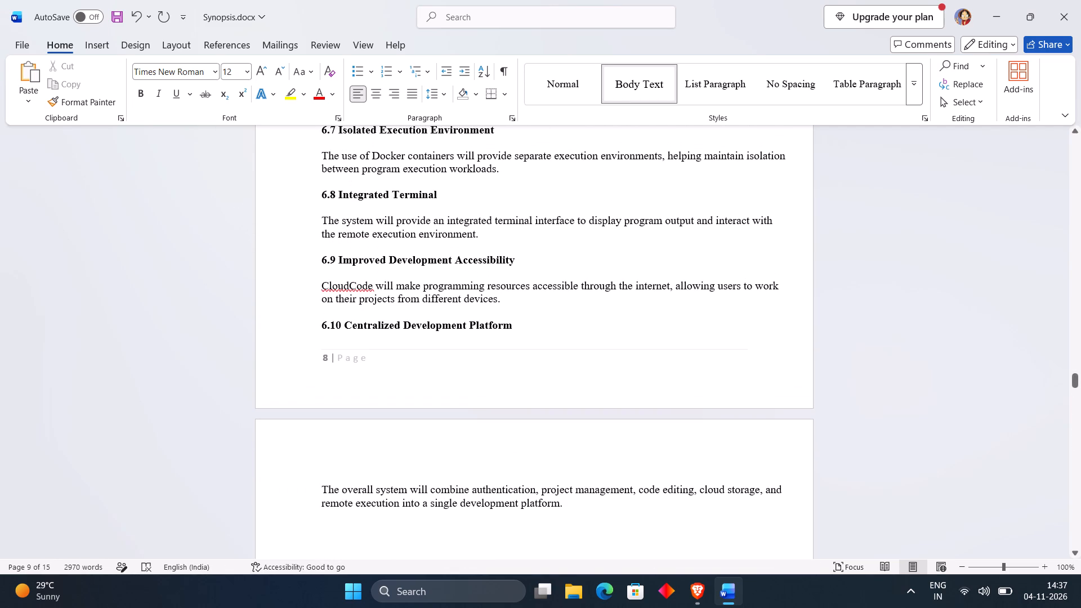
{"action": "scroll", "coordinate": [385, 303], "scroll_direction": "up", "scroll_amount": 17}
{"action": "scroll", "coordinate": [399, 282], "scroll_direction": "down", "scroll_amount": 11}
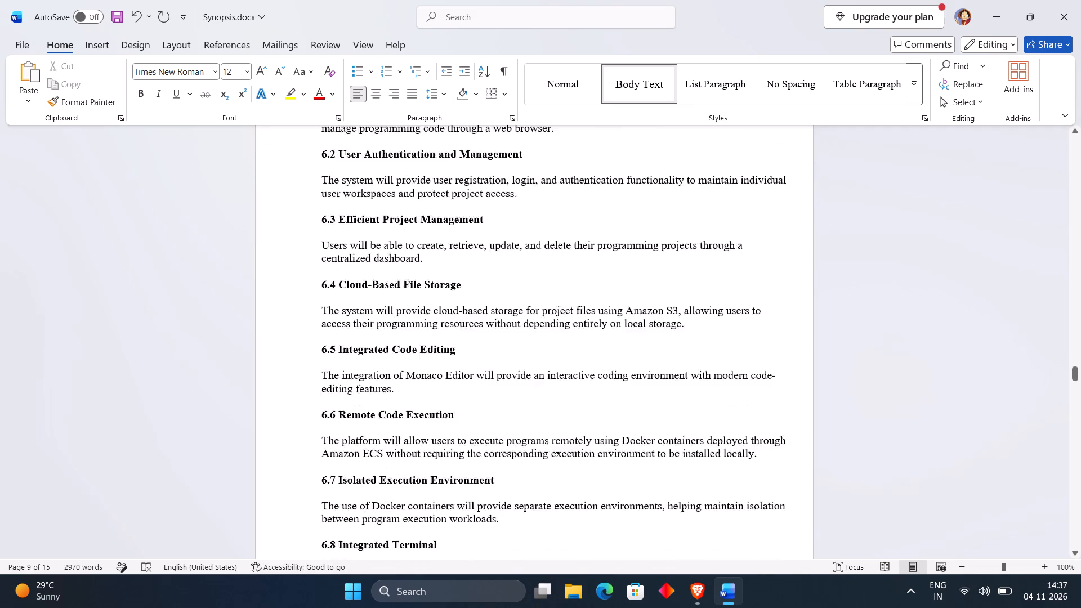
{"action": "scroll", "coordinate": [408, 283], "scroll_direction": "down", "scroll_amount": 9}
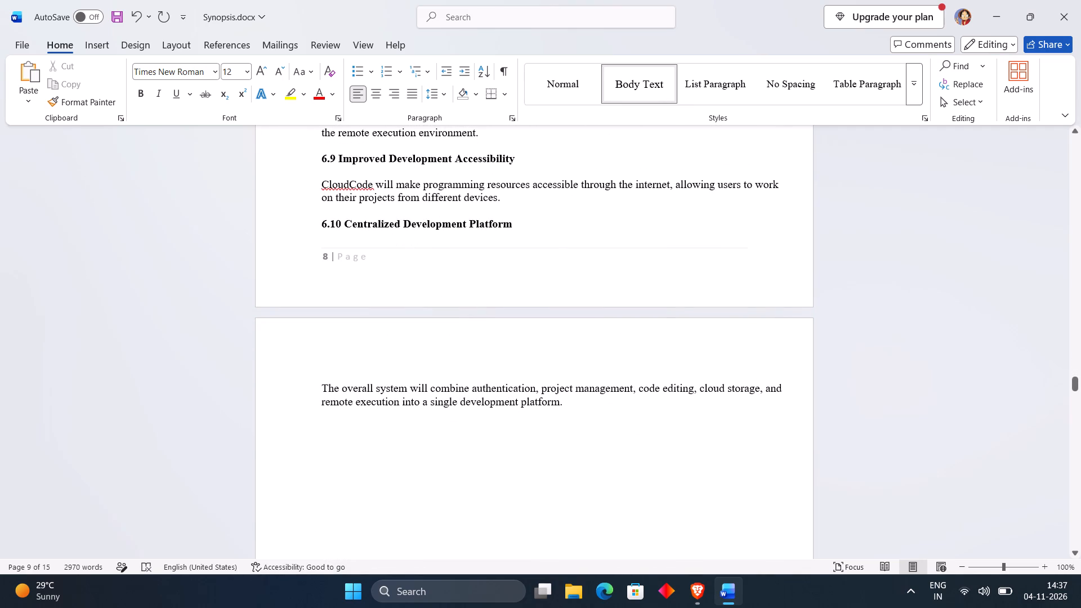
{"action": "left_click_drag", "start_coordinate": [574, 402], "coordinate": [305, 237]}
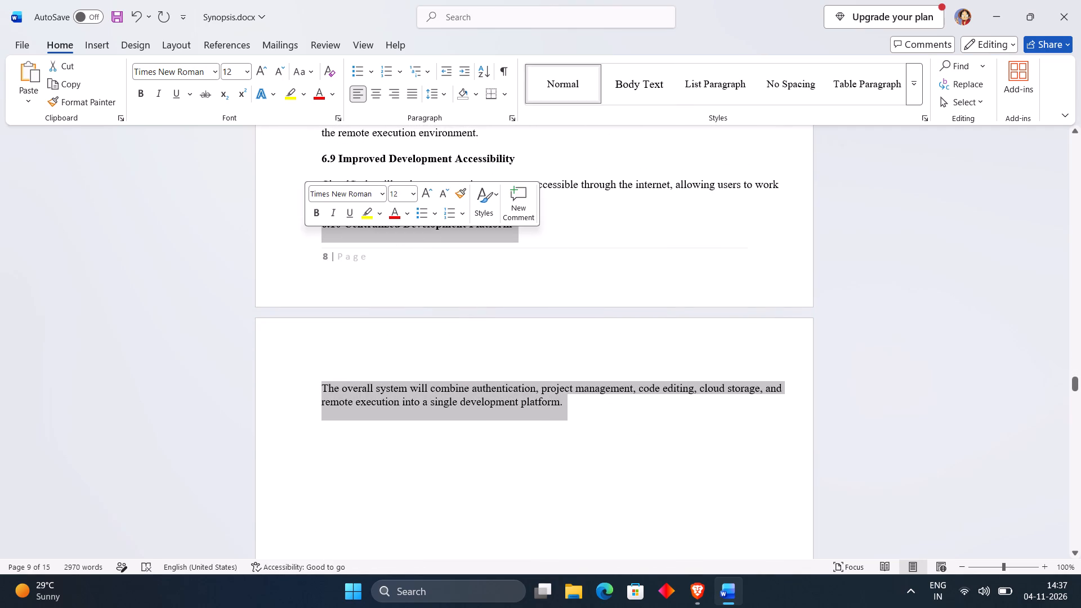
{"action": "key", "text": "BackSpace"}
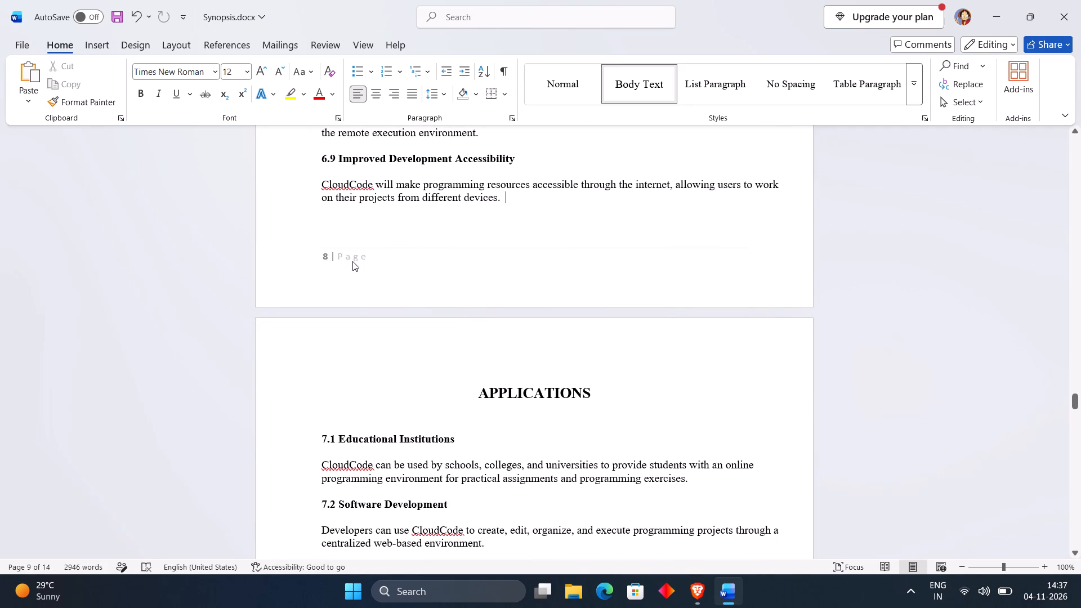
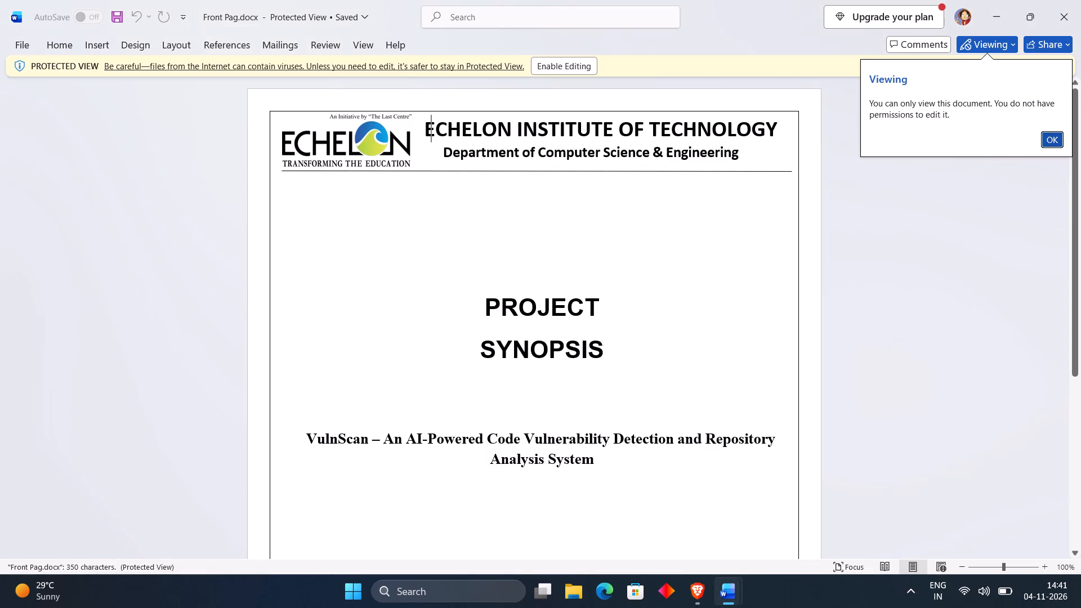
Enable editing of the protected Front Pag.docx document.
{"action": "left_click", "coordinate": [537, 65]}
Replace the project name VulnScan in the cover page title with CloudCode.
{"action": "scroll", "coordinate": [515, 406], "scroll_direction": "down", "scroll_amount": 3}
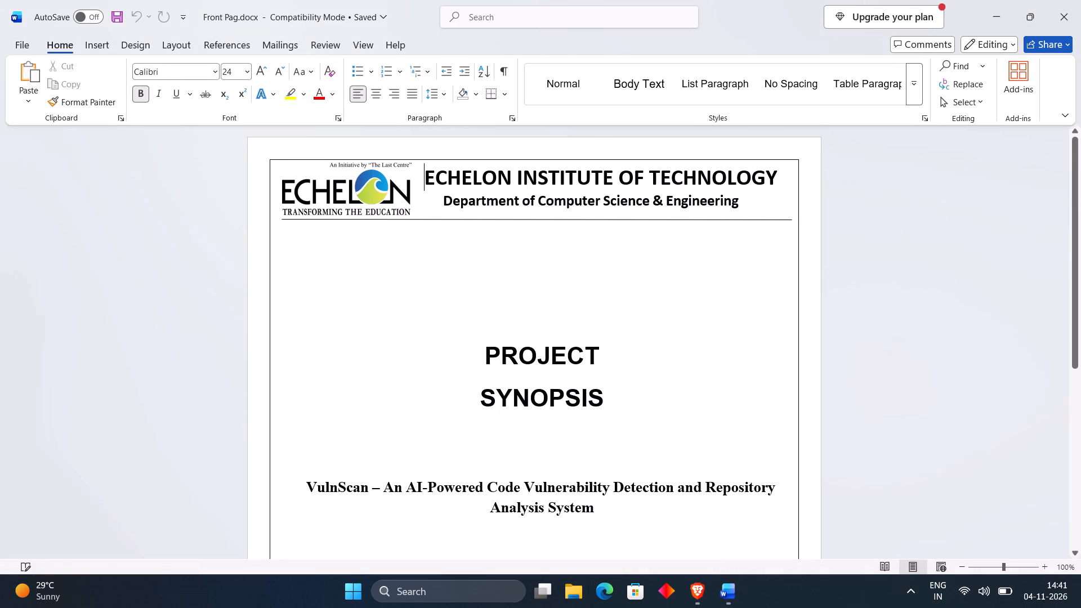
{"action": "scroll", "coordinate": [515, 406], "scroll_direction": "down", "scroll_amount": 1}
{"action": "double_click", "coordinate": [329, 355]}
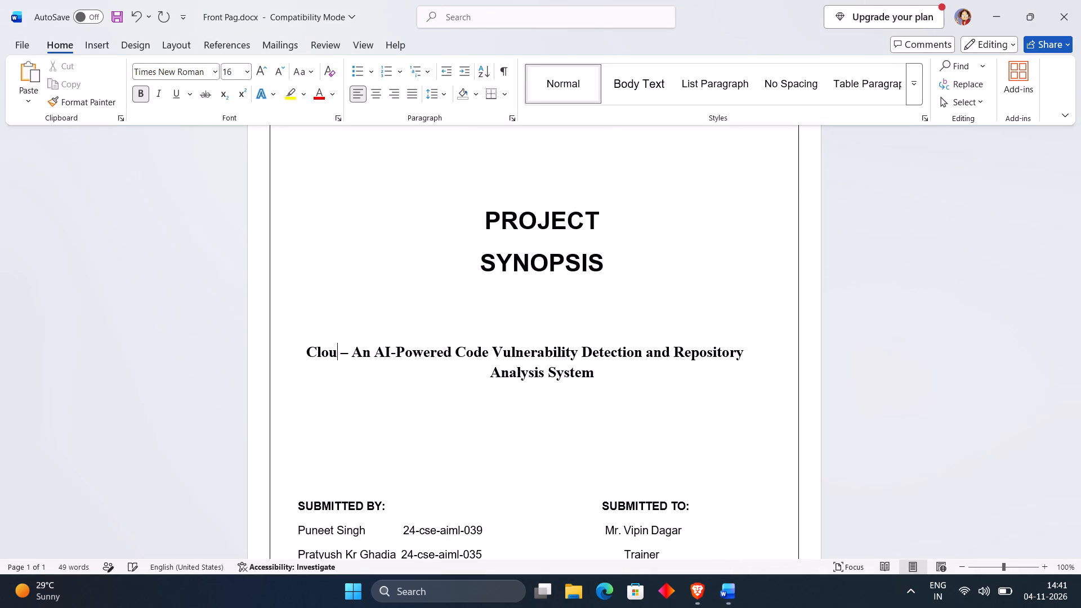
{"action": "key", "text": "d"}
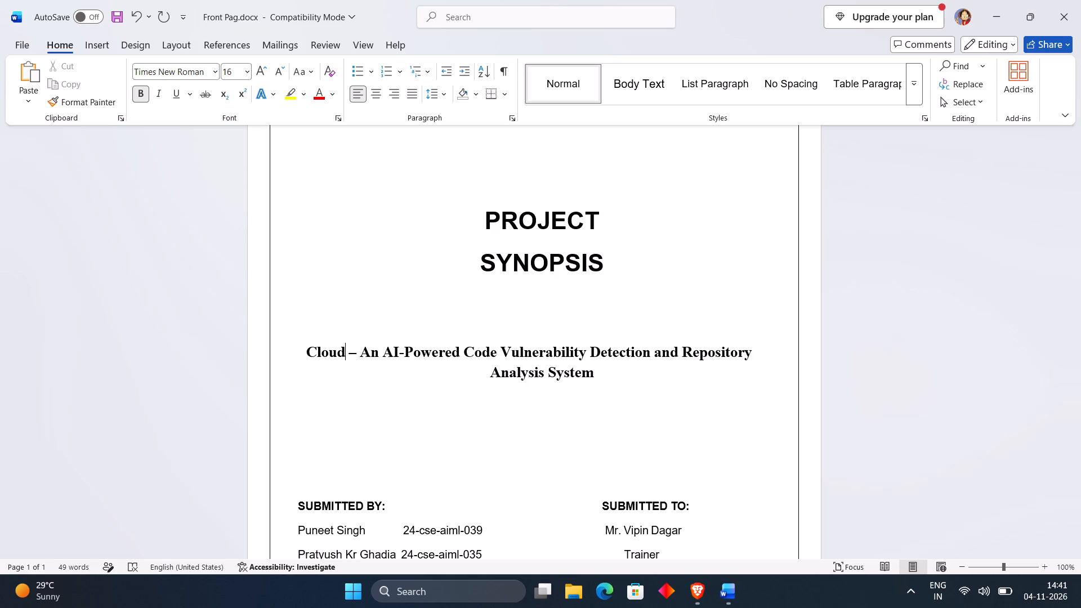
Replace the title's description after "CloudCode – An" with "web based code editor".
{"action": "key", "text": "Right"}
{"action": "key", "text": "Right"}
{"action": "key", "text": "Right"}
{"action": "key", "text": "Right"}
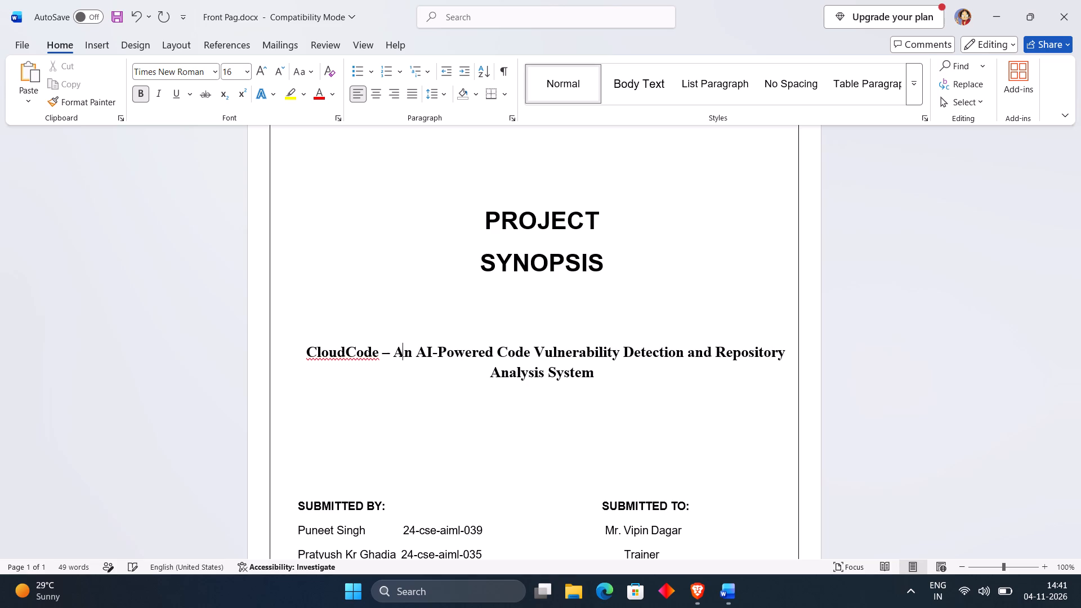
{"action": "key", "text": "Right"}
{"action": "key", "text": "Right"}
{"action": "key", "text": "ctrl+shift+Right"}
{"action": "key", "text": "ctrl+shift+Right"}
{"action": "key", "text": "ctrl+shift+Right"}
{"action": "key", "text": "ctrl+shift+Right"}
{"action": "key", "text": "ctrl+shift+Right"}
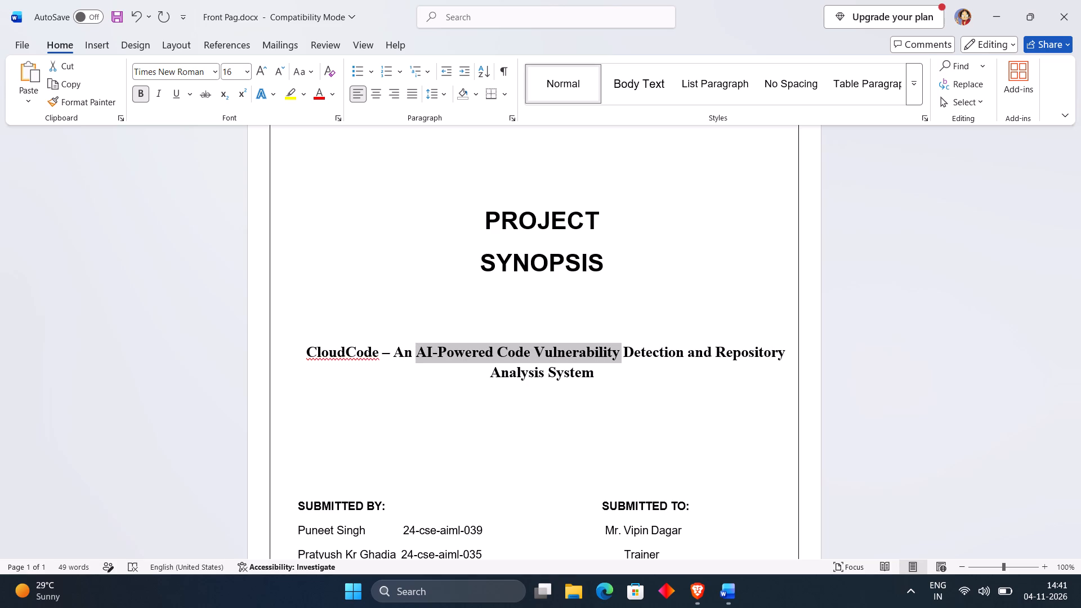
{"action": "key", "text": "ctrl+shift+Down"}
{"action": "key", "text": "BackSpace"}
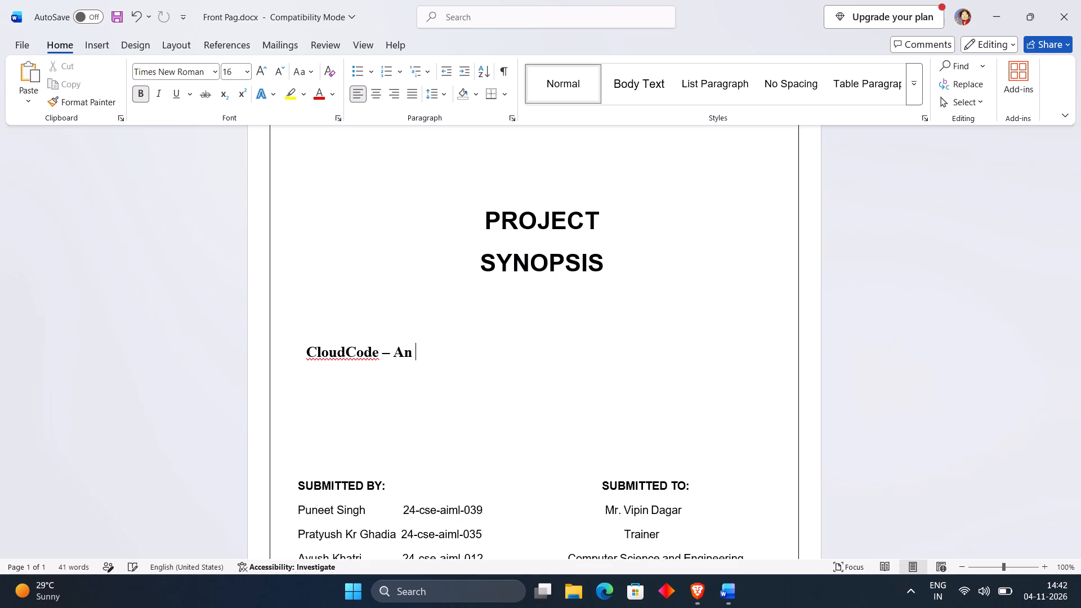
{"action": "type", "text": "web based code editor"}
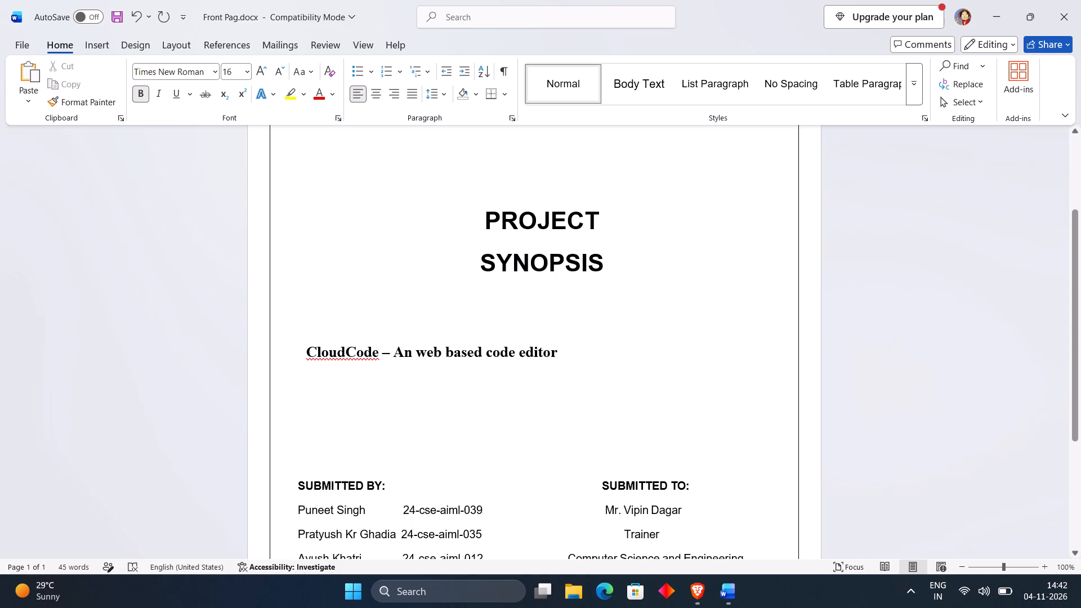
Indent the CloudCode title line by four tab stops so it sits centred beneath the SYNOPSIS heading.
{"action": "left_click", "coordinate": [304, 349]}
{"action": "key", "text": "Tab"}
{"action": "key", "text": "Tab"}
{"action": "key", "text": "Tab"}
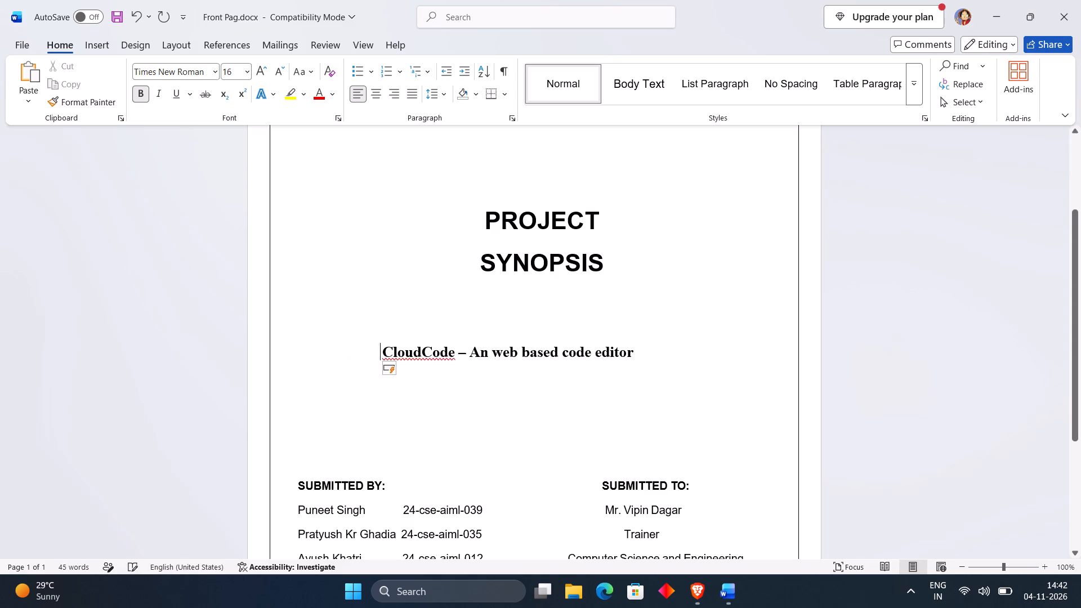
{"action": "key", "text": "Tab"}
{"action": "scroll", "coordinate": [503, 367], "scroll_direction": "up", "scroll_amount": 2}
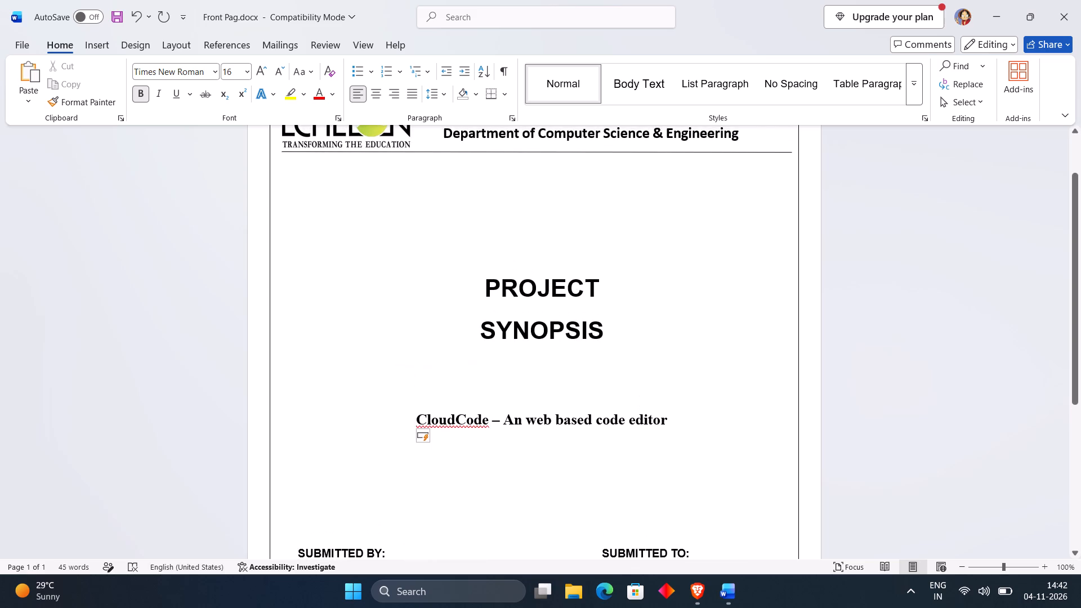
Replace the first student's name in the SUBMITTED BY list with the new team member's name.
{"action": "scroll", "coordinate": [503, 367], "scroll_direction": "down", "scroll_amount": 6}
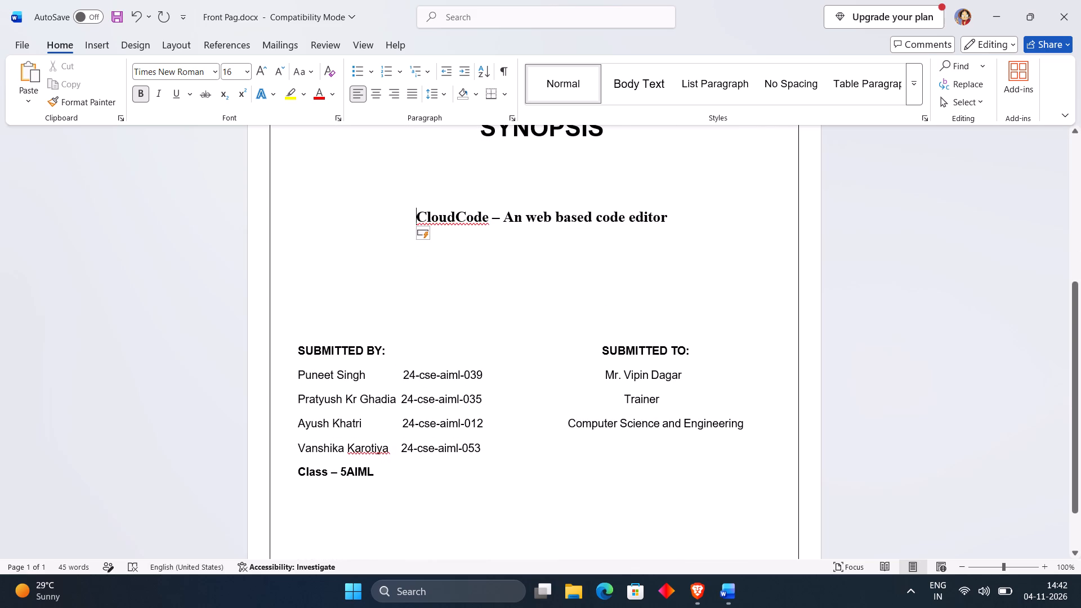
{"action": "left_click_drag", "start_coordinate": [366, 375], "coordinate": [294, 377]}
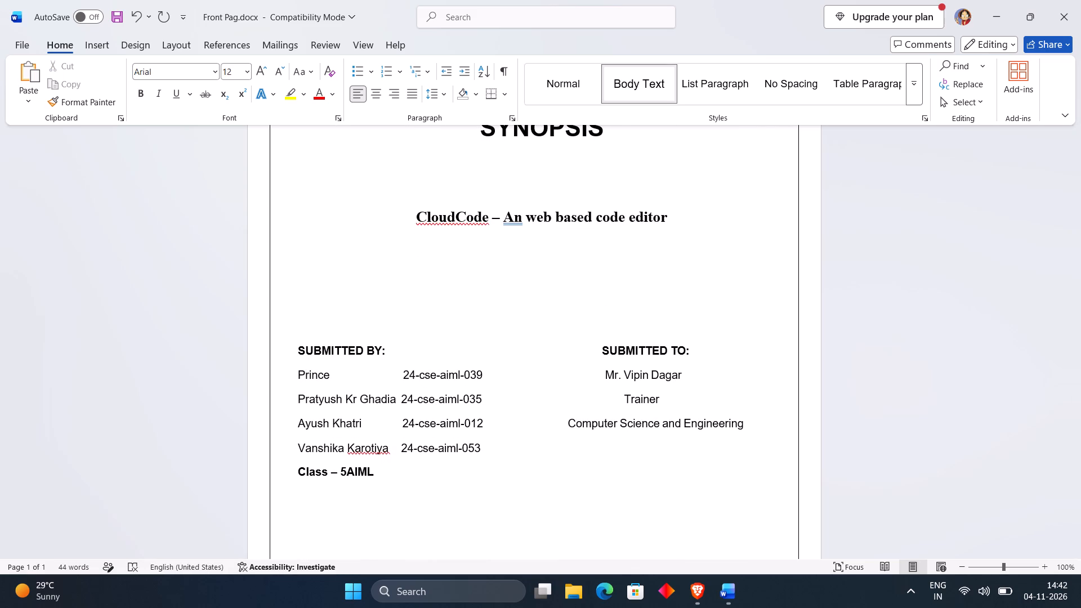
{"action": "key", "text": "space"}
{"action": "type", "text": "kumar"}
Correct the ending of the first student's roll number in the SUBMITTED BY list.
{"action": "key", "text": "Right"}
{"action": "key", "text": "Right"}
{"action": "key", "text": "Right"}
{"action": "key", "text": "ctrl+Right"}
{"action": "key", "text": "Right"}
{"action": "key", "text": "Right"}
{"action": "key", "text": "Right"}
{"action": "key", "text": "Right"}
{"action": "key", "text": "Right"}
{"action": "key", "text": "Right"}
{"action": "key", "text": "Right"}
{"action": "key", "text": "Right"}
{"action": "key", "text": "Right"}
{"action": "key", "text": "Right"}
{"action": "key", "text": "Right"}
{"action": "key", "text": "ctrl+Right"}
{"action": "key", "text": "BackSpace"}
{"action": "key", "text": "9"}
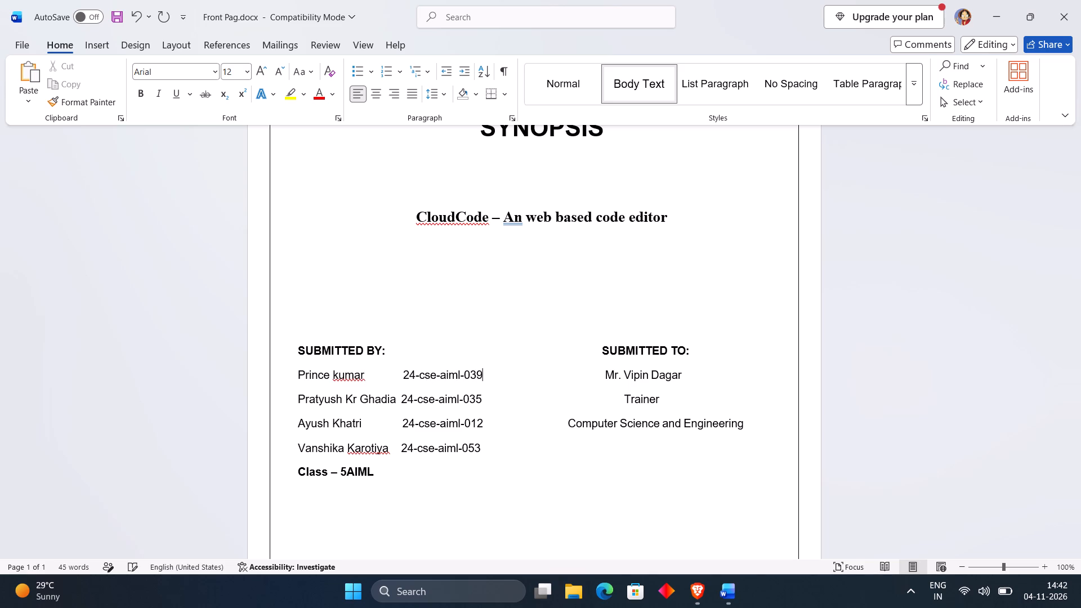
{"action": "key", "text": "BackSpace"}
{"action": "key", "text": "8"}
Replace the last two digits of the second student's roll number.
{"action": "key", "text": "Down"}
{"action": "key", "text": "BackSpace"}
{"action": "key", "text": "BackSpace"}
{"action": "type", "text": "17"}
Replace the second student's name with the new team member's name and space it so the roll number aligns with the row above.
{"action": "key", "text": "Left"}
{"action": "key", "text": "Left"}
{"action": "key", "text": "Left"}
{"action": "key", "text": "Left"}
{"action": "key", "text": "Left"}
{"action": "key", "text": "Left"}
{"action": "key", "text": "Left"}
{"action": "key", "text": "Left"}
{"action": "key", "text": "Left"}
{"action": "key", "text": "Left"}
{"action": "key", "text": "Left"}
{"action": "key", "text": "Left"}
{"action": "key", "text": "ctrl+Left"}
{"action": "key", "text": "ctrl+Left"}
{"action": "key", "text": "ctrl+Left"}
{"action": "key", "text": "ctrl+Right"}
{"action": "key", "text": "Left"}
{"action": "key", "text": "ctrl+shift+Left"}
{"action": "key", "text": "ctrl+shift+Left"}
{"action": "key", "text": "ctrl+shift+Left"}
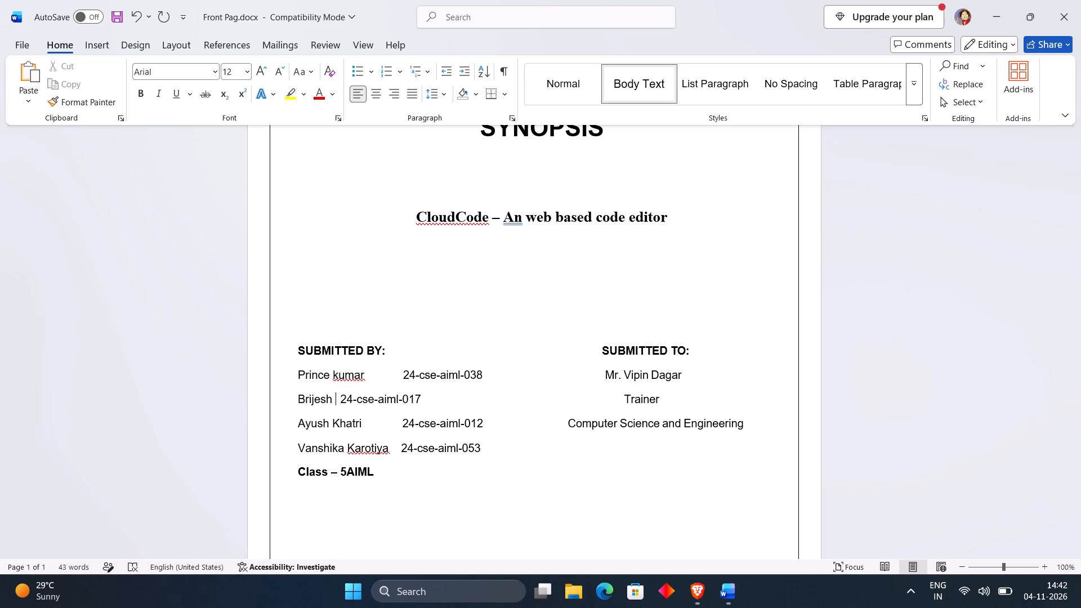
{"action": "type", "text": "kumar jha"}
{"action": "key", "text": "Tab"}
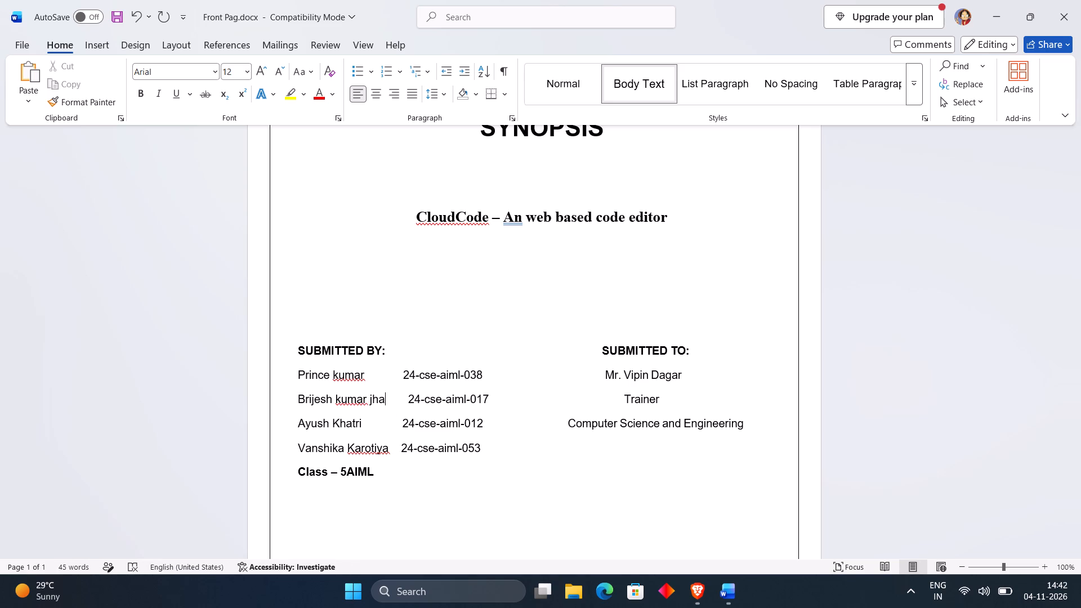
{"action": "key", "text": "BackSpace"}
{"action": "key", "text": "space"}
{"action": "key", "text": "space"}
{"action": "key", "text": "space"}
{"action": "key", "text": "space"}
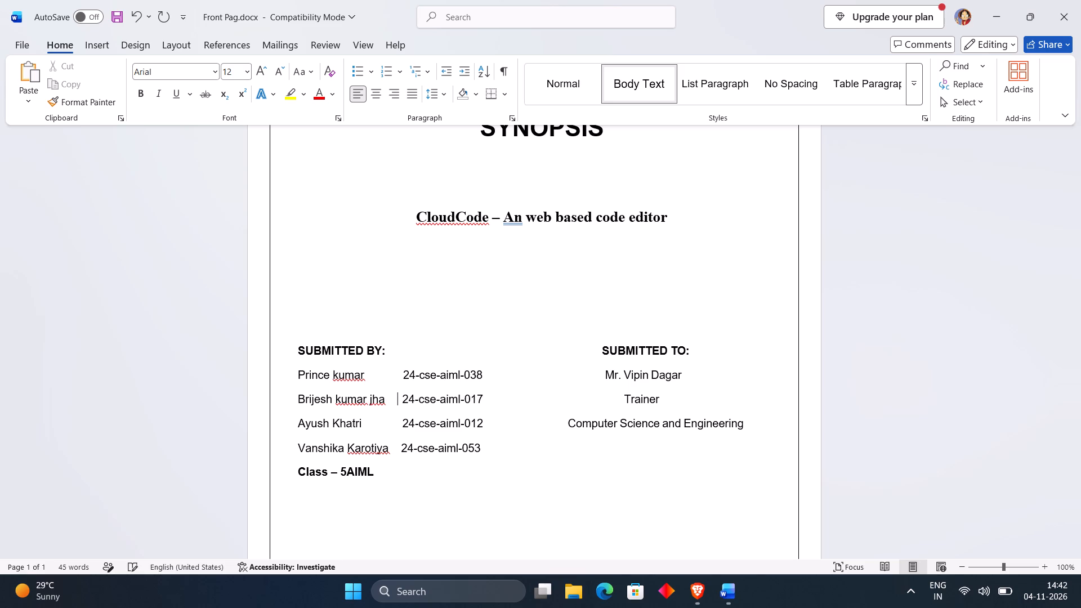
Replace the third student's name in the SUBMITTED BY list with the new team member's first name.
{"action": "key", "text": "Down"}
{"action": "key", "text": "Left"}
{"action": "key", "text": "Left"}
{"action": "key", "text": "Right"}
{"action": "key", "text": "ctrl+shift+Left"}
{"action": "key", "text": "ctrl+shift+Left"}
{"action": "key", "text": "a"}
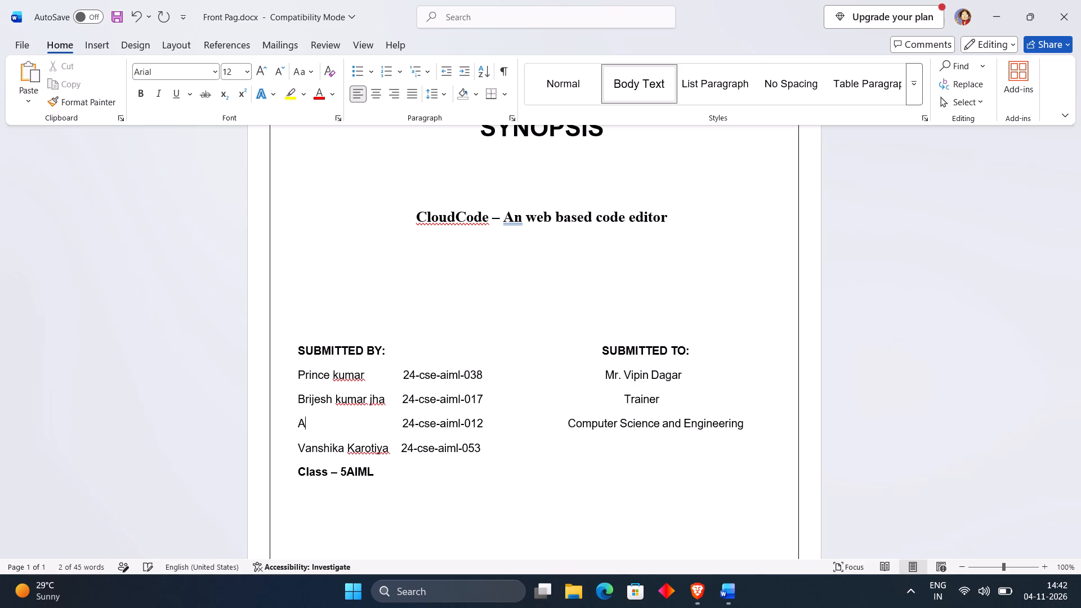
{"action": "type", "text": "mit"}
Replace the last two digits of the third student's roll number.
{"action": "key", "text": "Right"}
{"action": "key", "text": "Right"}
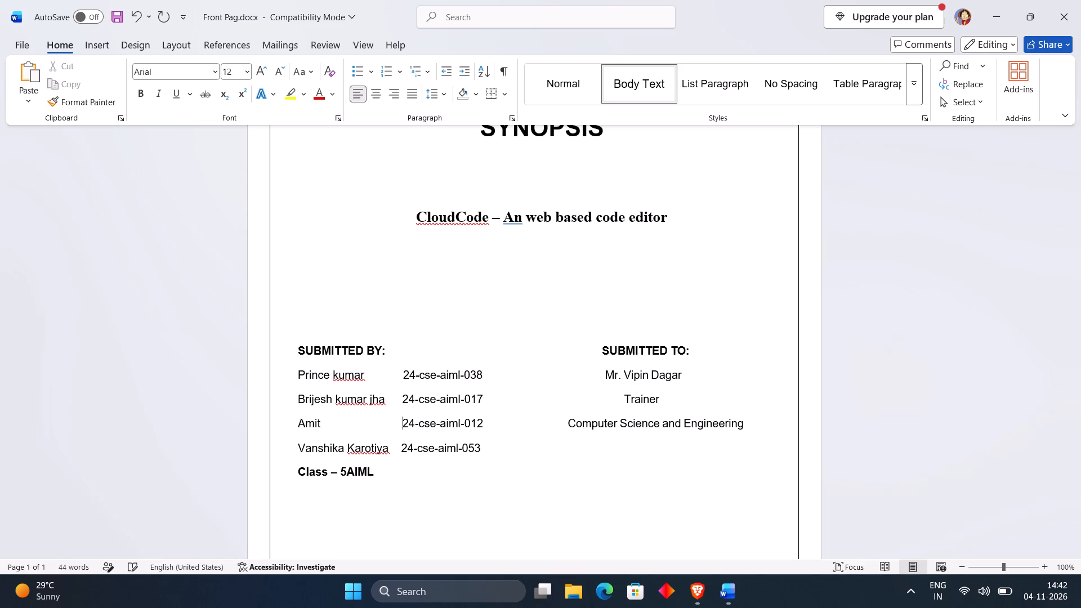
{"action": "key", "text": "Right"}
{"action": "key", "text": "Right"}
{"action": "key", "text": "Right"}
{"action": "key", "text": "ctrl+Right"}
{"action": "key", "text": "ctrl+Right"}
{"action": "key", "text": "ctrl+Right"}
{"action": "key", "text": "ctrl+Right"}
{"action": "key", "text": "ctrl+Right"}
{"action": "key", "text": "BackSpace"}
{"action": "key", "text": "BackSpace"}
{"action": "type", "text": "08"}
Replace the last two digits of the fourth student's roll number.
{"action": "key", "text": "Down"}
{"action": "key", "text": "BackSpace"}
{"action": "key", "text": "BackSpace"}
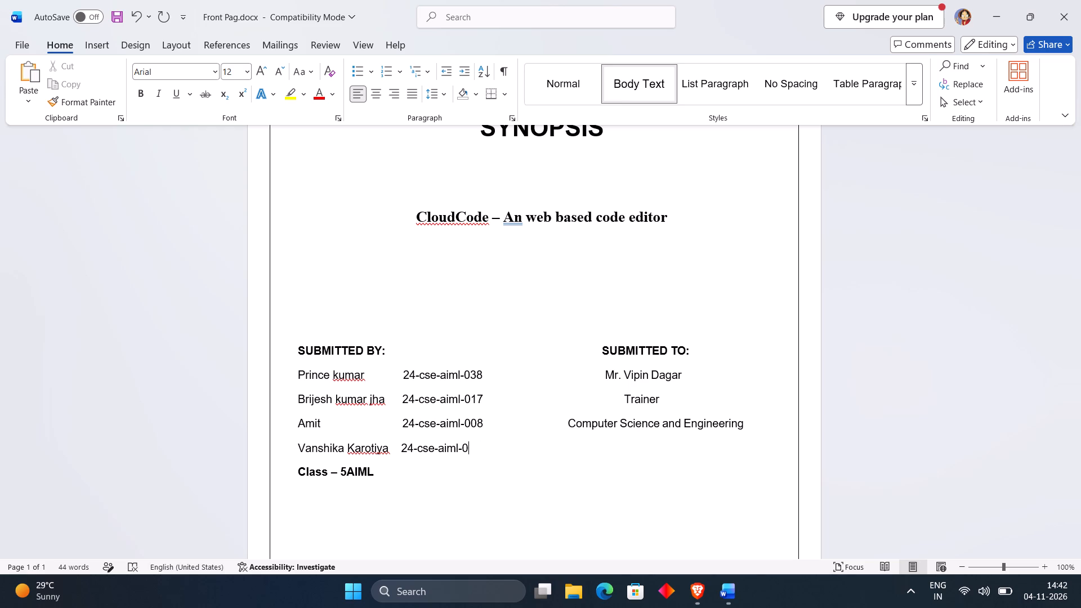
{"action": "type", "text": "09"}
Replace the fourth student's name in the SUBMITTED BY list with the new team member's first name.
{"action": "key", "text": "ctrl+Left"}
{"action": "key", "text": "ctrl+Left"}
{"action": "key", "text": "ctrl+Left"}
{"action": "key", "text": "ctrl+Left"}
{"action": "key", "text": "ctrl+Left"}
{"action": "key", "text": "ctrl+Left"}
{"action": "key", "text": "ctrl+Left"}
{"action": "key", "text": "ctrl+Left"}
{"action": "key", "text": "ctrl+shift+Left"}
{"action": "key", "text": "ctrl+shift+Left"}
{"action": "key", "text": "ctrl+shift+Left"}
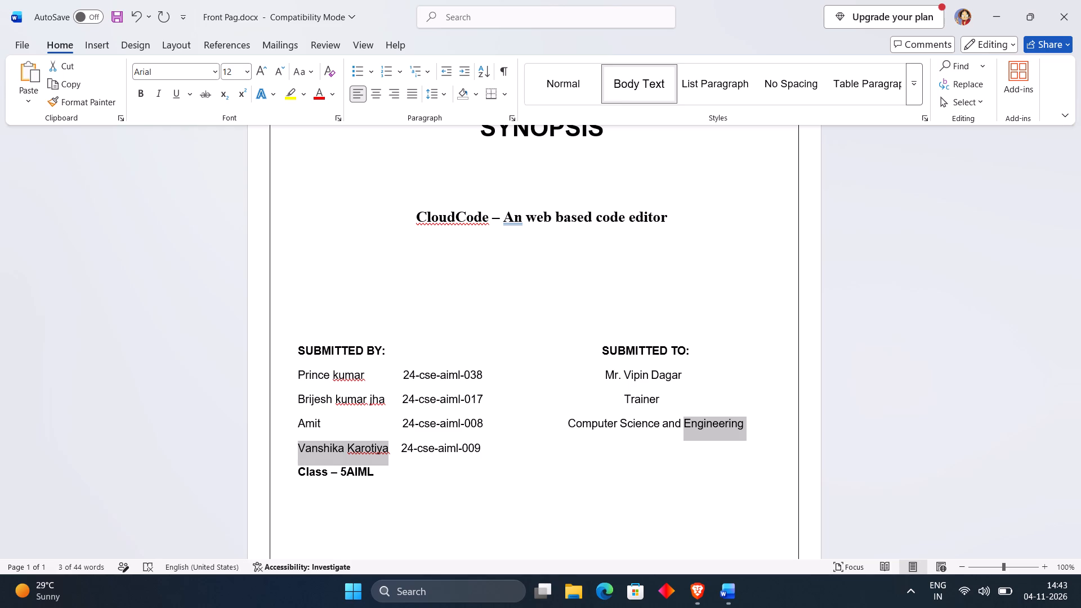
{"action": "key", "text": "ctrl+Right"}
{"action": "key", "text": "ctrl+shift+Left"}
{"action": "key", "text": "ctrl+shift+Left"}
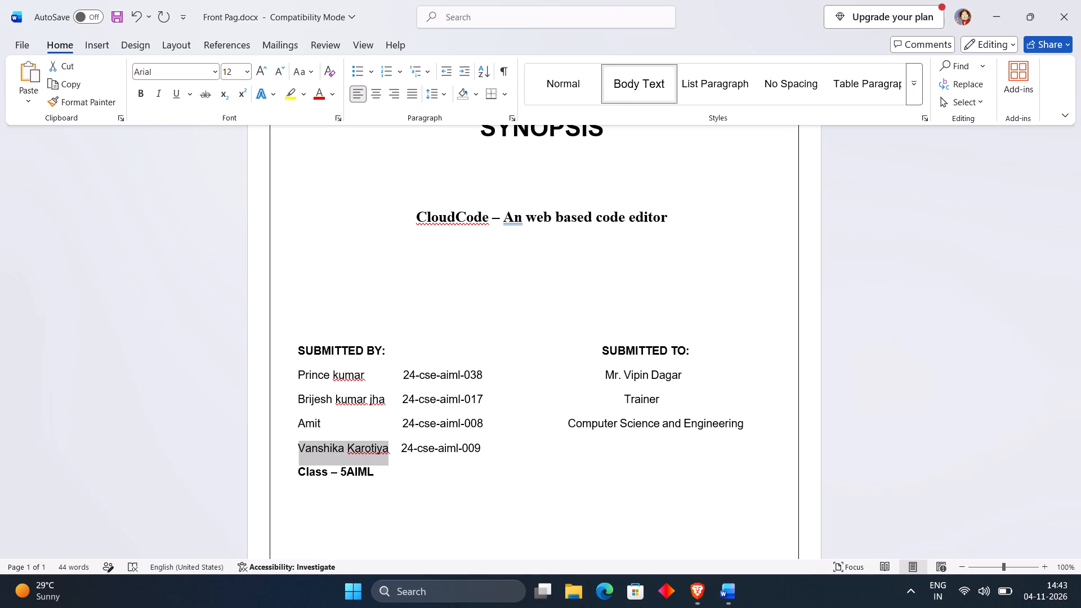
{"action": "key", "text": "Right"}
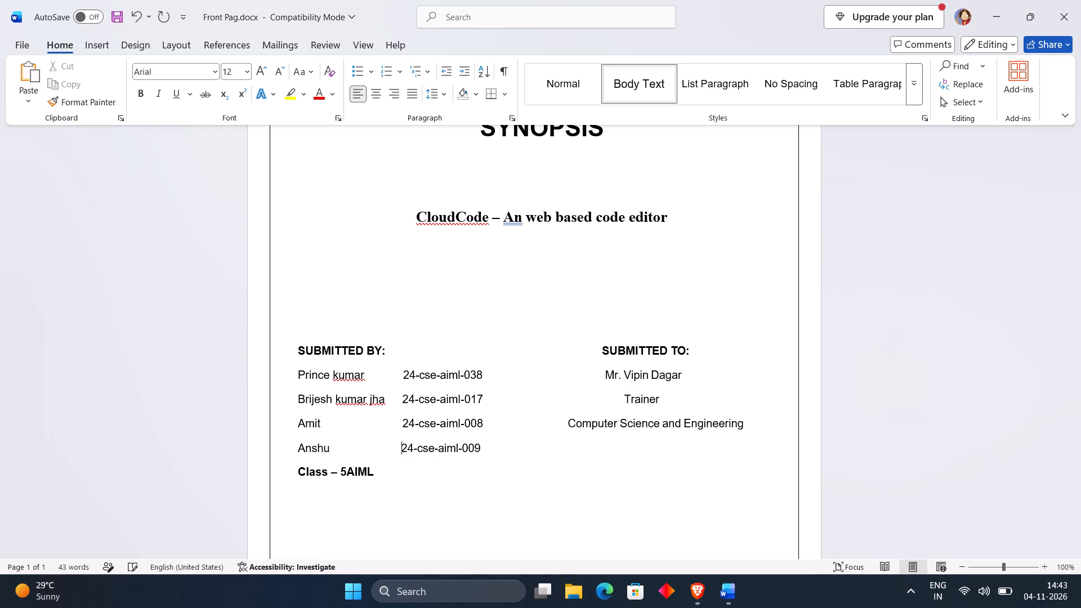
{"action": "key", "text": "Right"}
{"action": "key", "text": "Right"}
Review the edited cover page and save Front Pag.docx.
{"action": "scroll", "coordinate": [266, 436], "scroll_direction": "down", "scroll_amount": 5}
{"action": "scroll", "coordinate": [351, 427], "scroll_direction": "down", "scroll_amount": 2}
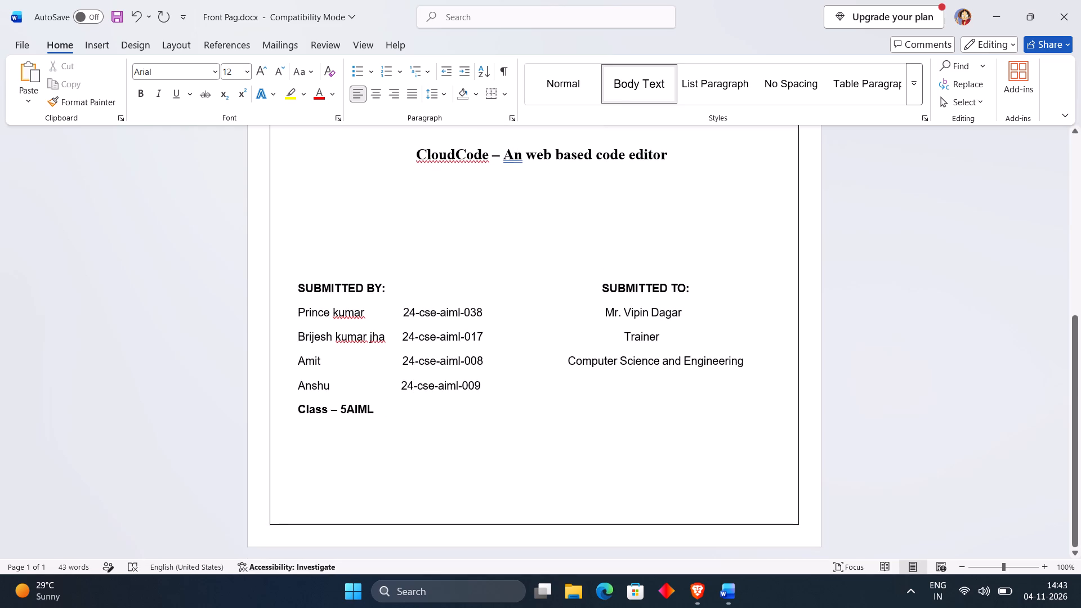
{"action": "scroll", "coordinate": [351, 427], "scroll_direction": "down", "scroll_amount": 3}
{"action": "scroll", "coordinate": [358, 423], "scroll_direction": "up", "scroll_amount": 20}
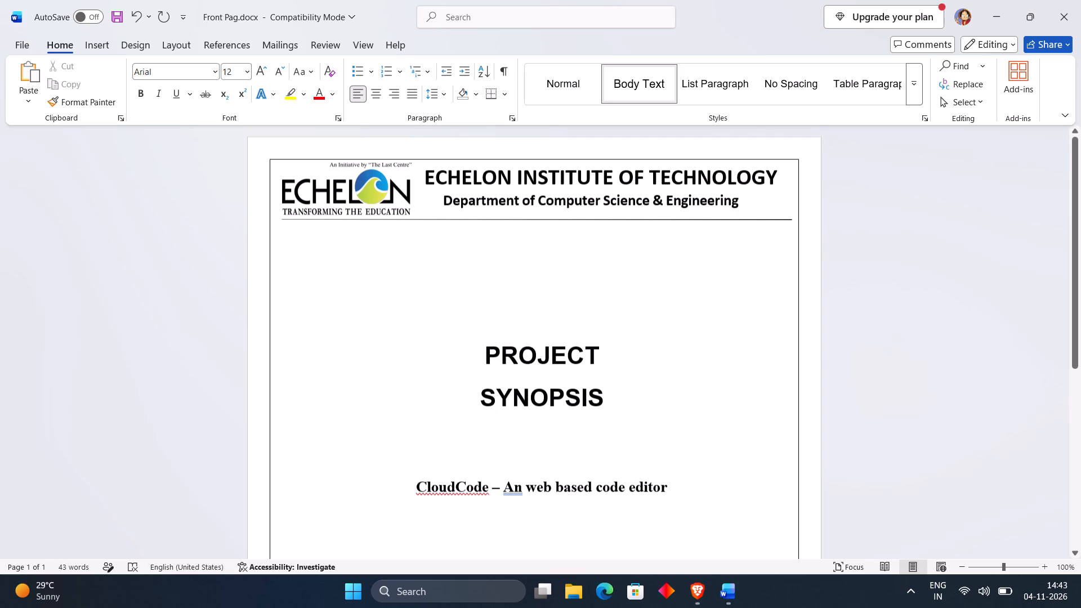
{"action": "key", "text": "ctrl+s"}
{"action": "scroll", "coordinate": [354, 426], "scroll_direction": "down", "scroll_amount": 10}
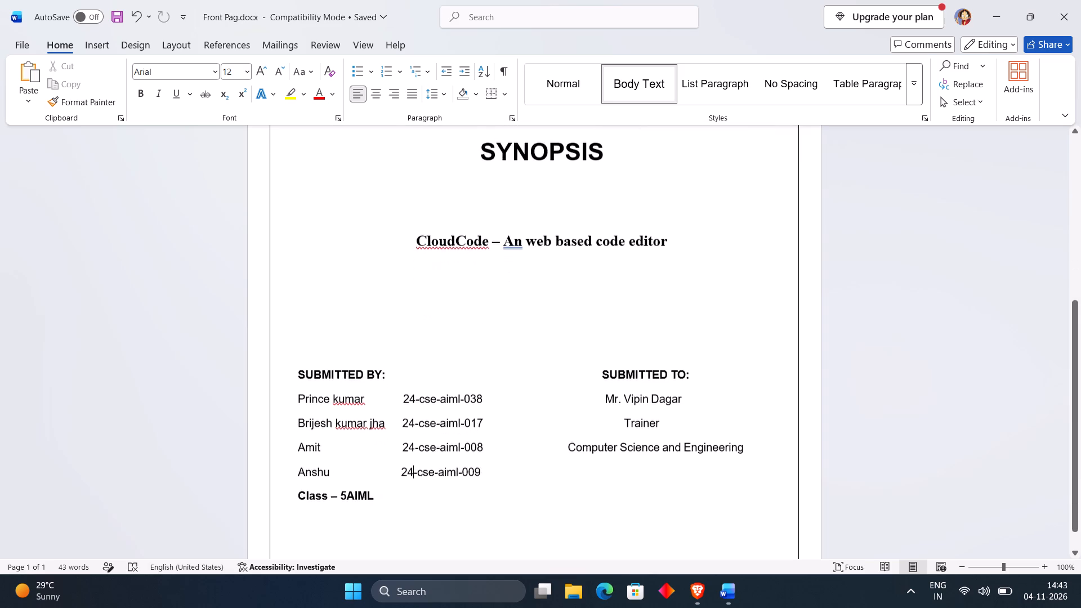
{"action": "scroll", "coordinate": [370, 421], "scroll_direction": "down", "scroll_amount": 8}
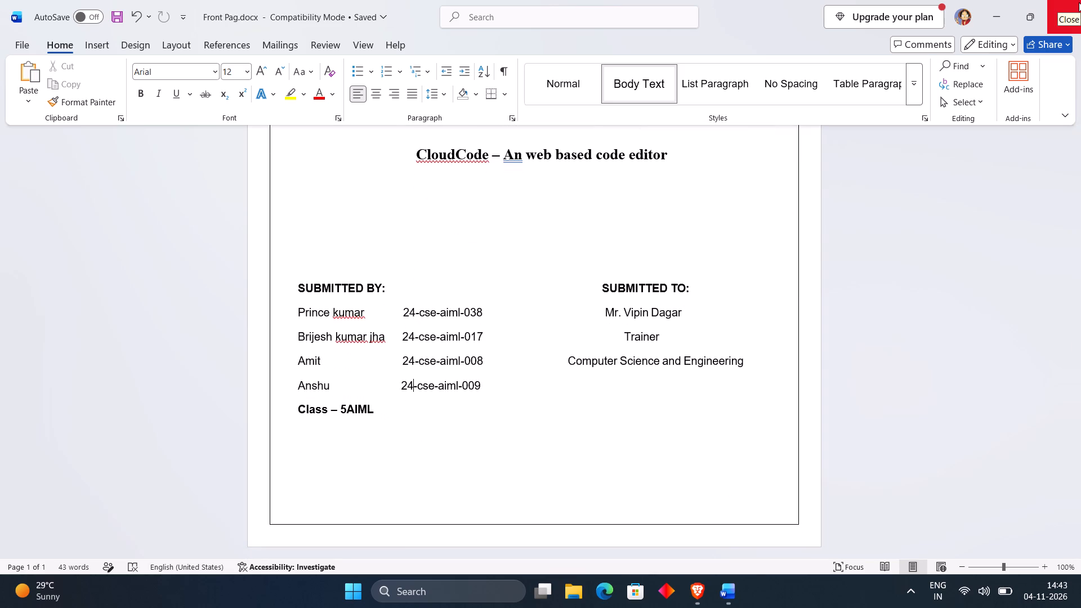
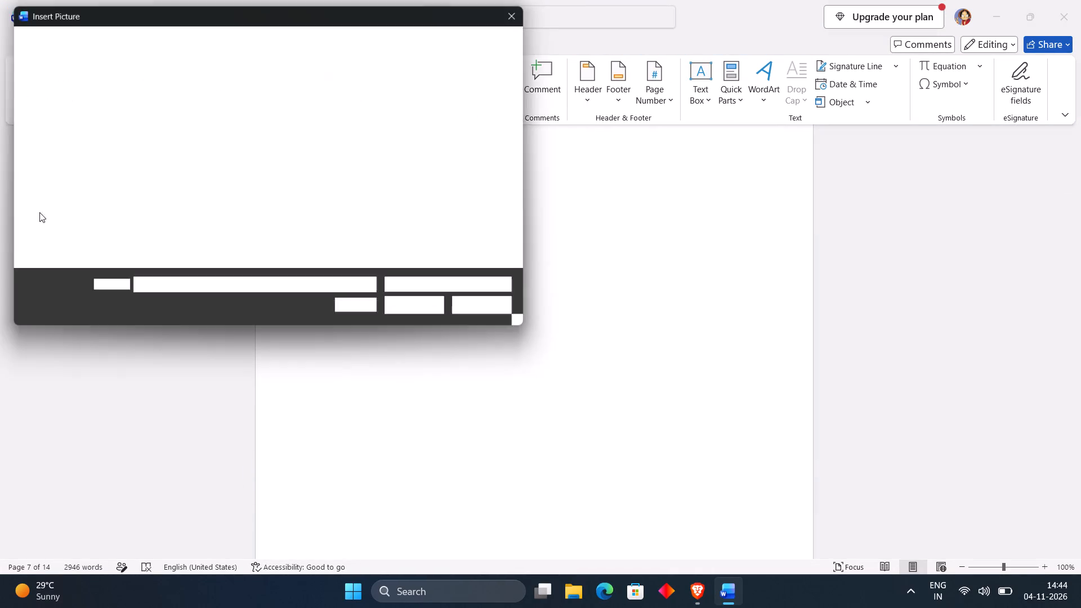
{"action": "left_click", "coordinate": [59, 181]}
{"action": "left_click", "coordinate": [141, 135]}
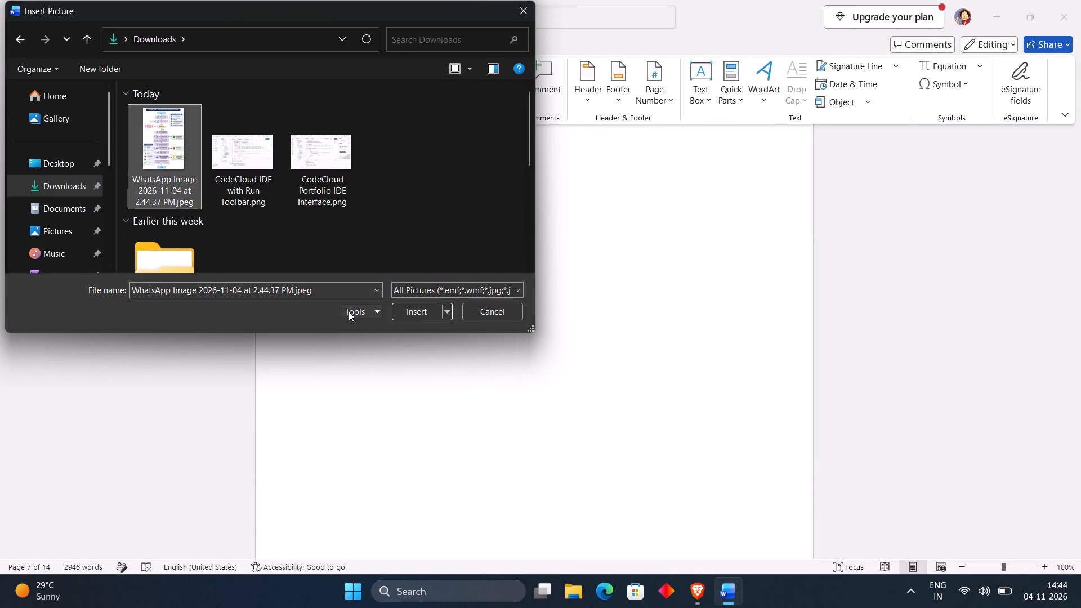
{"action": "left_click", "coordinate": [404, 306]}
Move the Proposed Methodology Flowchart picture up from page 8 onto the blank page 7.
{"action": "scroll", "coordinate": [489, 296], "scroll_direction": "up", "scroll_amount": 11}
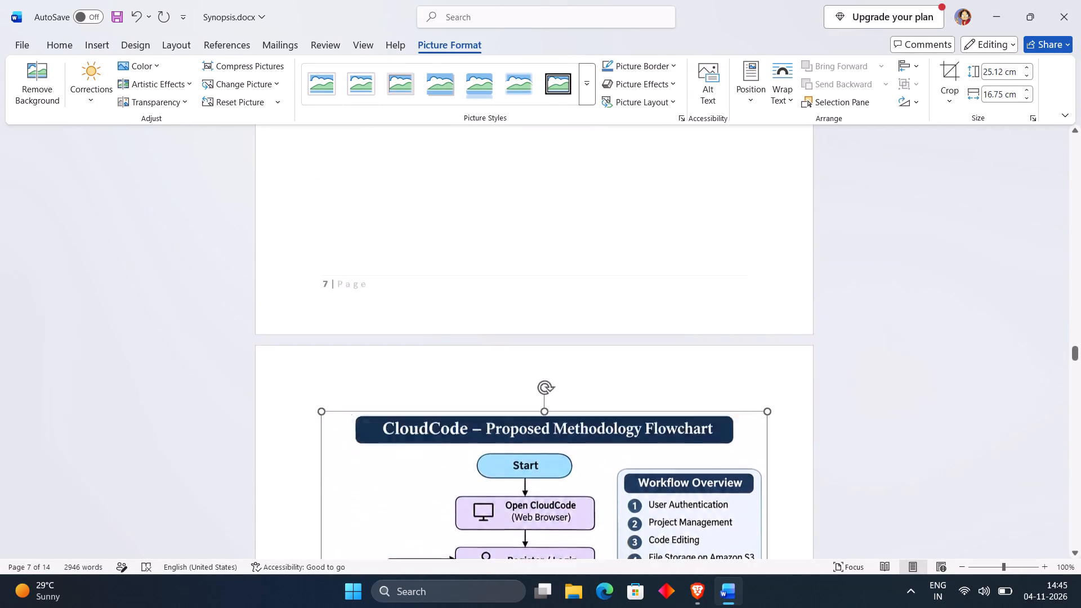
{"action": "scroll", "coordinate": [485, 296], "scroll_direction": "up", "scroll_amount": 15}
{"action": "scroll", "coordinate": [485, 296], "scroll_direction": "down", "scroll_amount": 20}
{"action": "scroll", "coordinate": [485, 296], "scroll_direction": "down", "scroll_amount": 11}
{"action": "scroll", "coordinate": [461, 334], "scroll_direction": "up", "scroll_amount": 1}
{"action": "scroll", "coordinate": [461, 334], "scroll_direction": "down", "scroll_amount": 3}
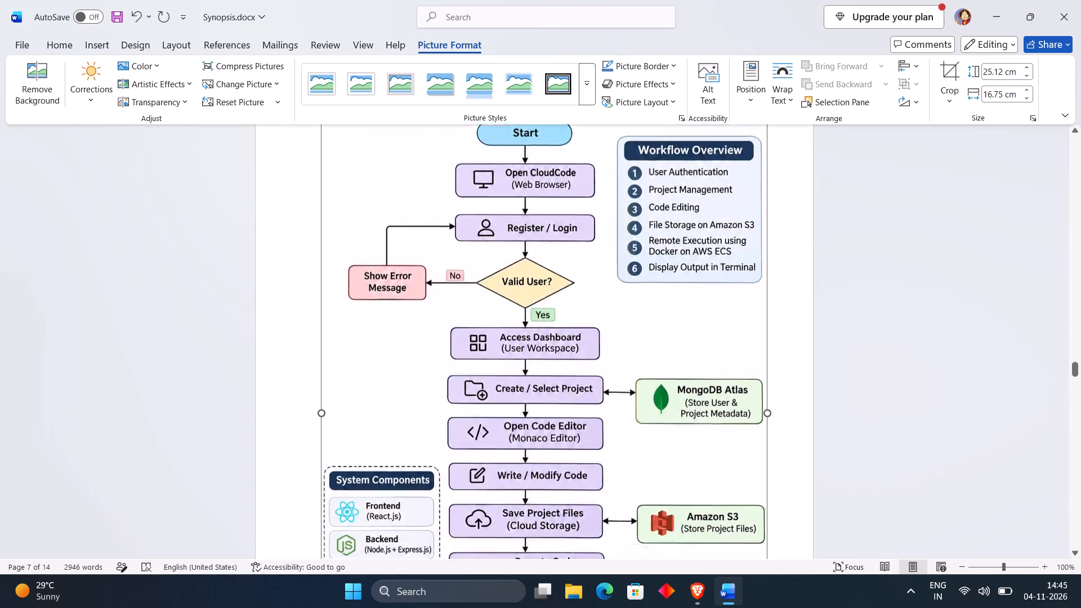
{"action": "scroll", "coordinate": [461, 336], "scroll_direction": "down", "scroll_amount": 10}
{"action": "scroll", "coordinate": [461, 333], "scroll_direction": "up", "scroll_amount": 3}
{"action": "scroll", "coordinate": [504, 307], "scroll_direction": "up", "scroll_amount": 15}
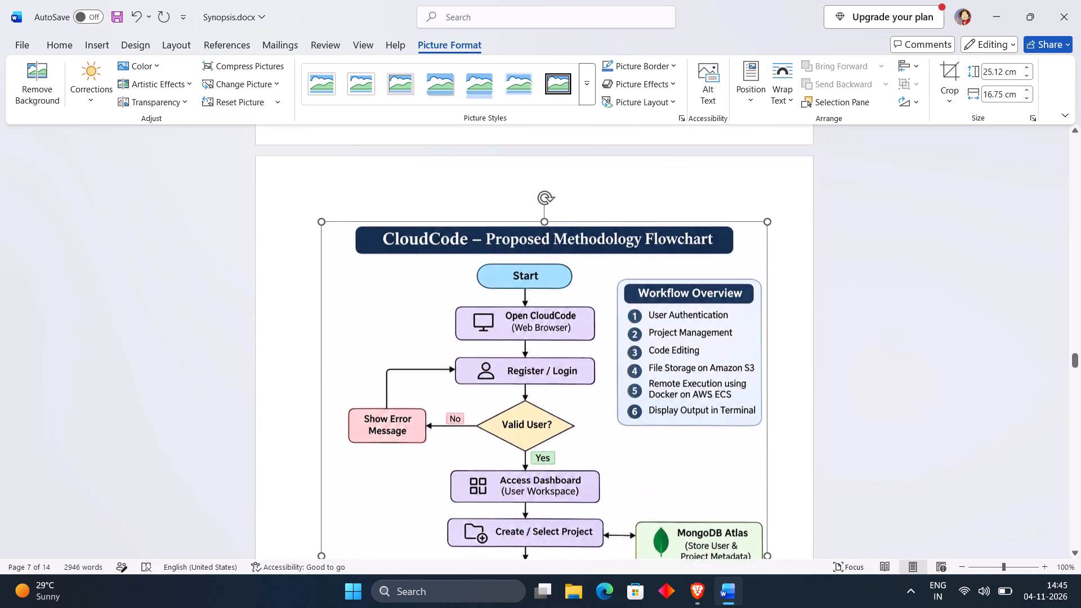
{"action": "left_click_drag", "start_coordinate": [508, 325], "coordinate": [500, 128]}
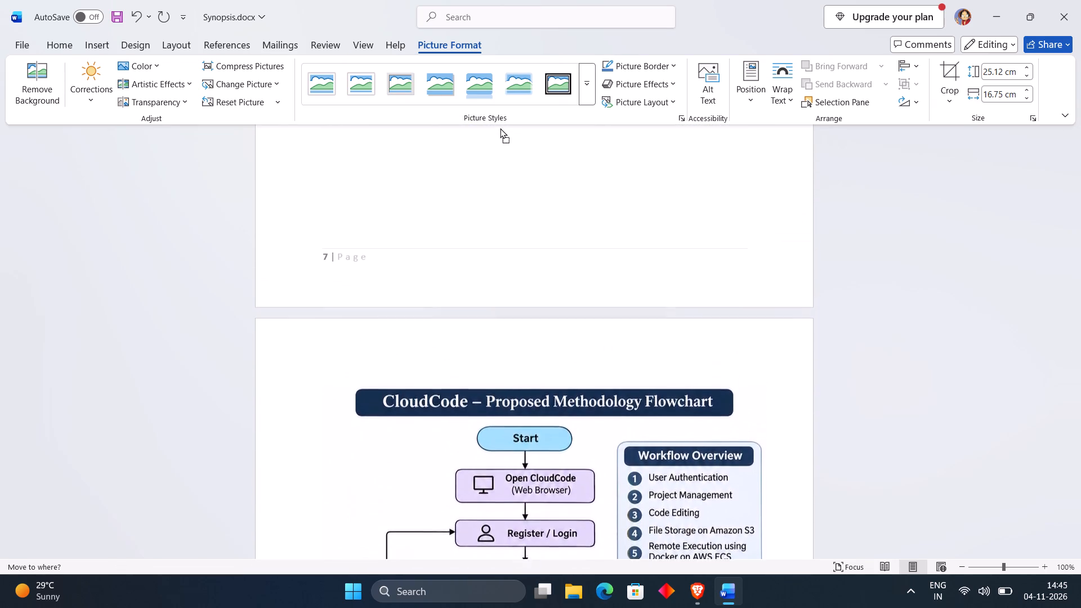
{"action": "left_click_drag", "start_coordinate": [500, 128], "coordinate": [504, 221]}
{"action": "scroll", "coordinate": [528, 253], "scroll_direction": "up", "scroll_amount": 11}
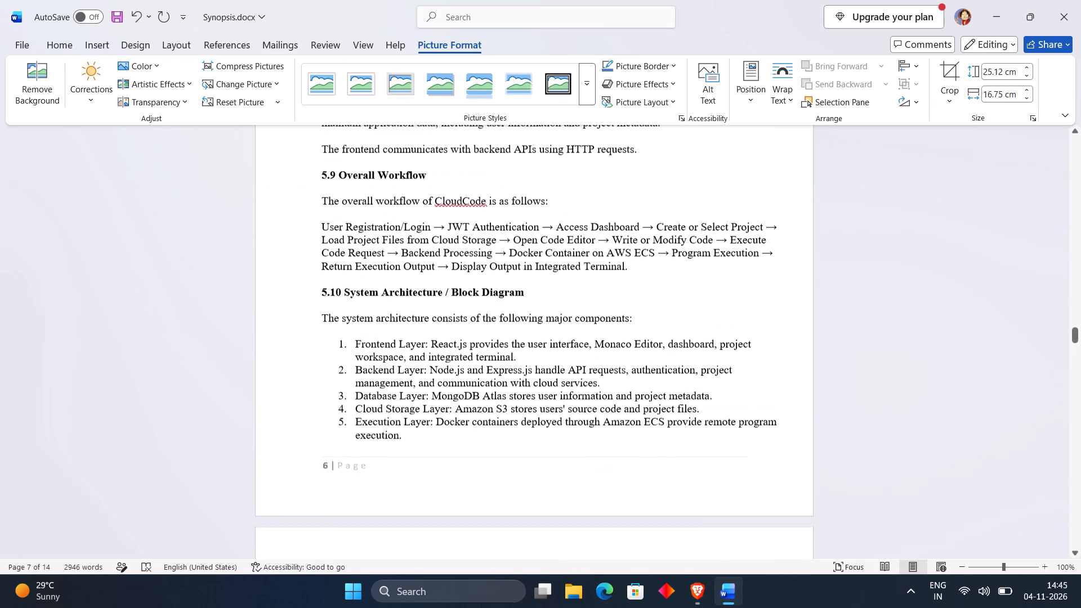
{"action": "scroll", "coordinate": [533, 252], "scroll_direction": "down", "scroll_amount": 20}
{"action": "scroll", "coordinate": [533, 252], "scroll_direction": "down", "scroll_amount": 1}
{"action": "scroll", "coordinate": [533, 263], "scroll_direction": "up", "scroll_amount": 1}
{"action": "scroll", "coordinate": [533, 263], "scroll_direction": "down", "scroll_amount": 13}
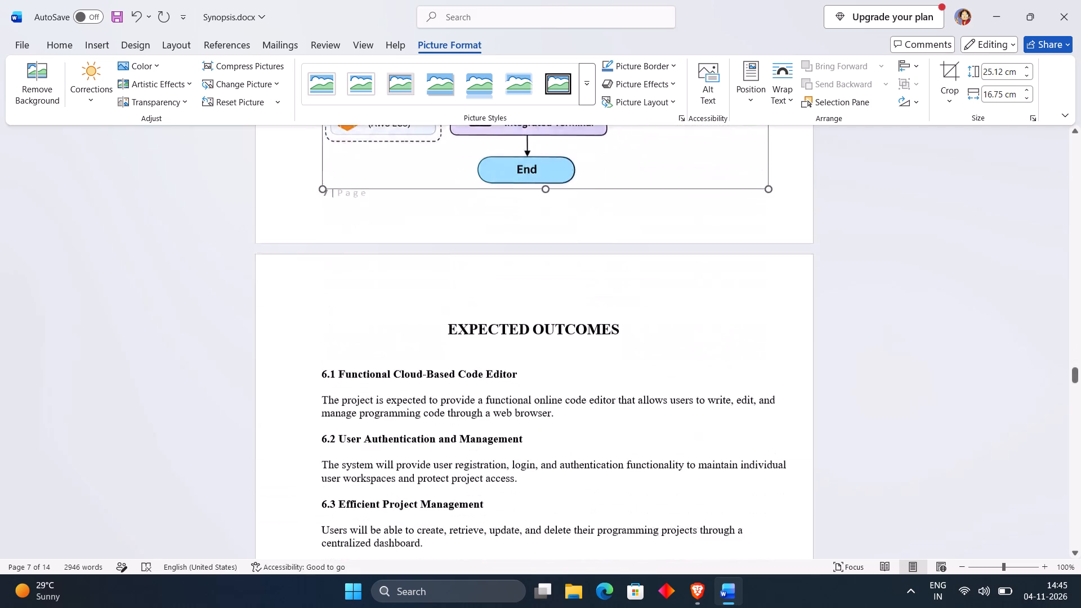
{"action": "scroll", "coordinate": [533, 265], "scroll_direction": "down", "scroll_amount": 5}
{"action": "scroll", "coordinate": [533, 265], "scroll_direction": "up", "scroll_amount": 1}
{"action": "scroll", "coordinate": [533, 265], "scroll_direction": "down", "scroll_amount": 20}
{"action": "scroll", "coordinate": [533, 265], "scroll_direction": "down", "scroll_amount": 1}
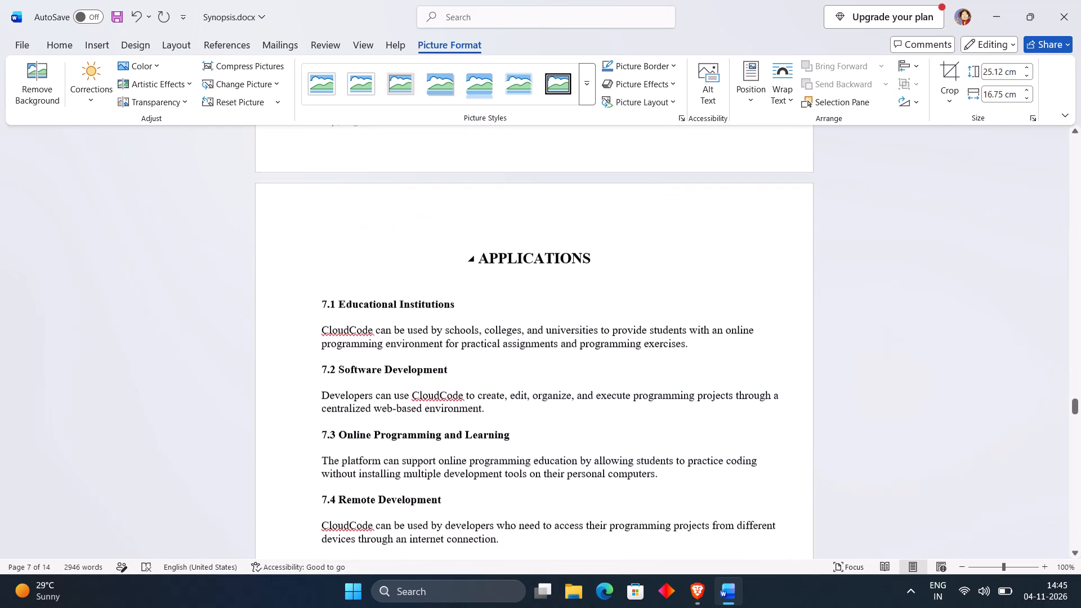
{"action": "key", "text": "ctrl+s"}
{"action": "key", "text": "ctrl+s"}
{"action": "key", "text": "ctrl+s"}
{"action": "key", "text": "ctrl+s"}
{"action": "key", "text": "ctrl+s"}
{"action": "scroll", "coordinate": [533, 290], "scroll_direction": "down", "scroll_amount": 16}
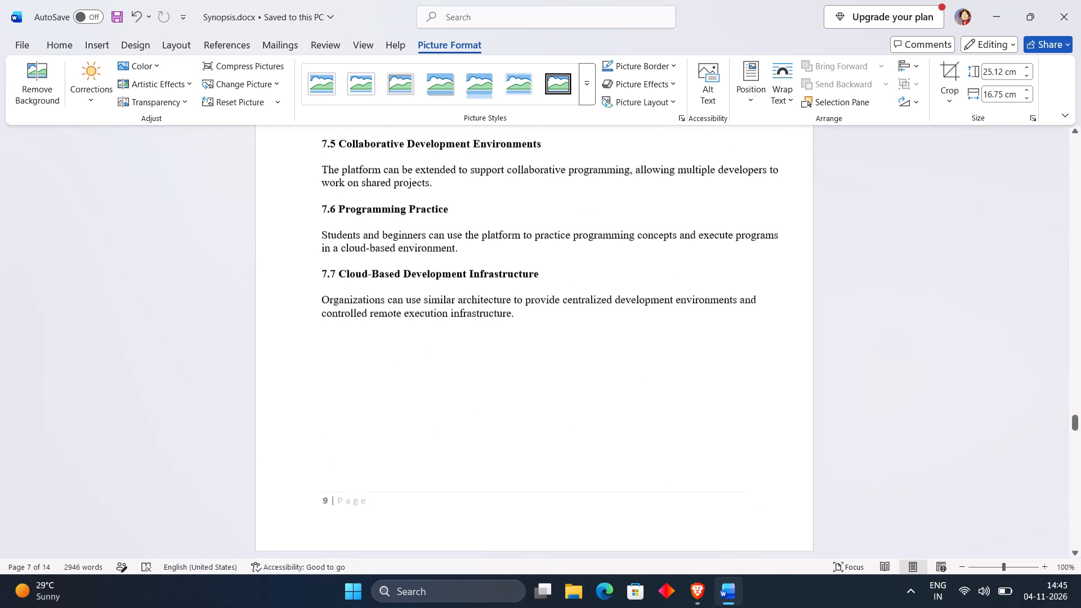
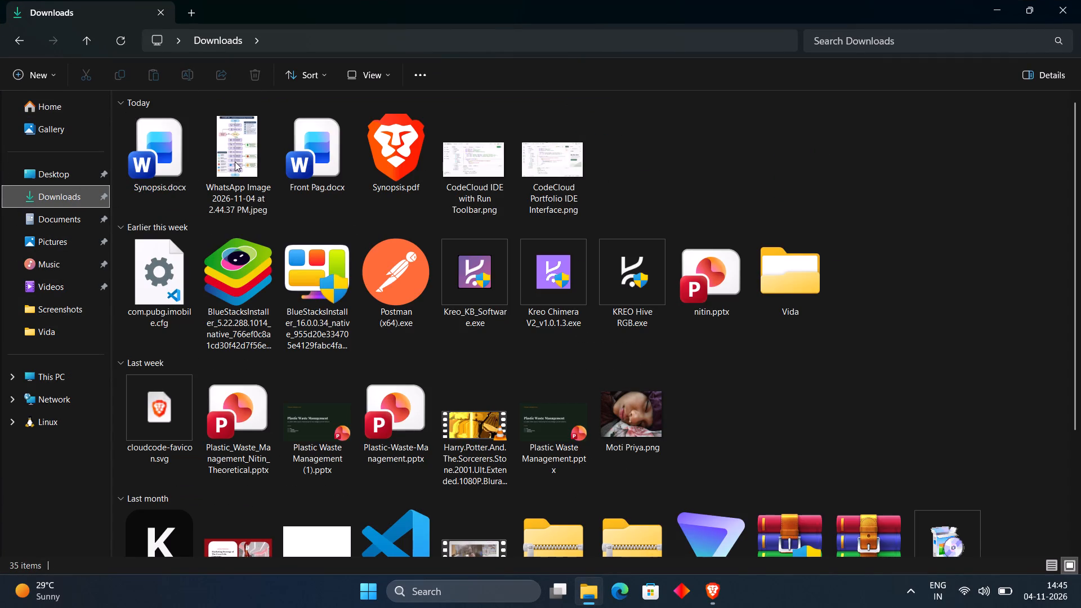
Open the cover page document Front Pag.docx from the Downloads folder.
{"action": "left_click", "coordinate": [307, 157]}
{"action": "left_click", "coordinate": [303, 155]}
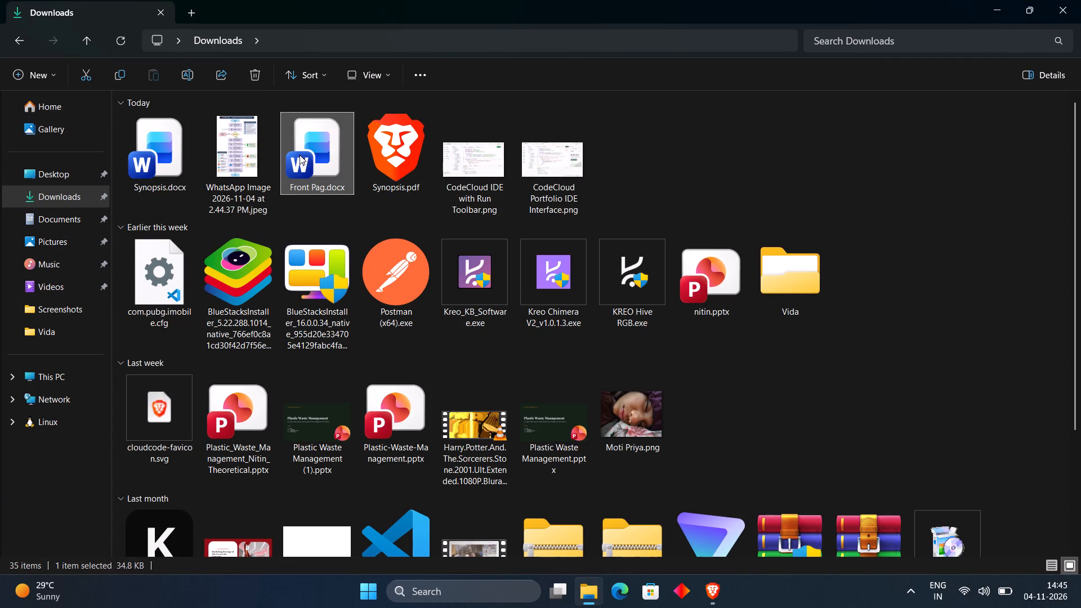
Open Front Pag.docx from Downloads, publish it as Front Pag.pdf in the Documents folder, and check the exported cover page.
{"action": "double_click", "coordinate": [310, 148]}
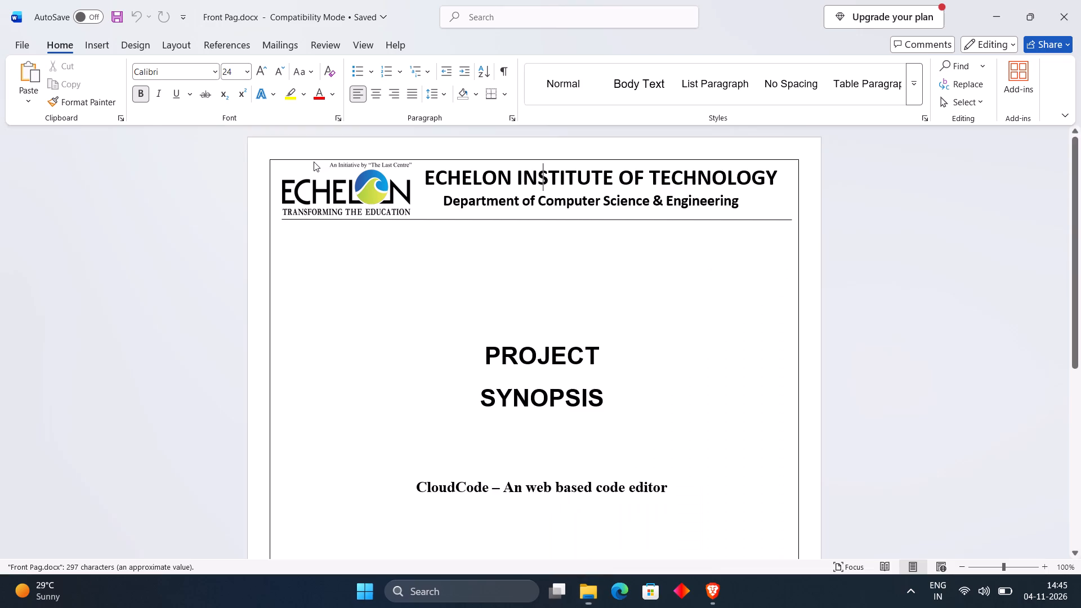
{"action": "left_click", "coordinate": [31, 47]}
{"action": "left_click", "coordinate": [45, 311]}
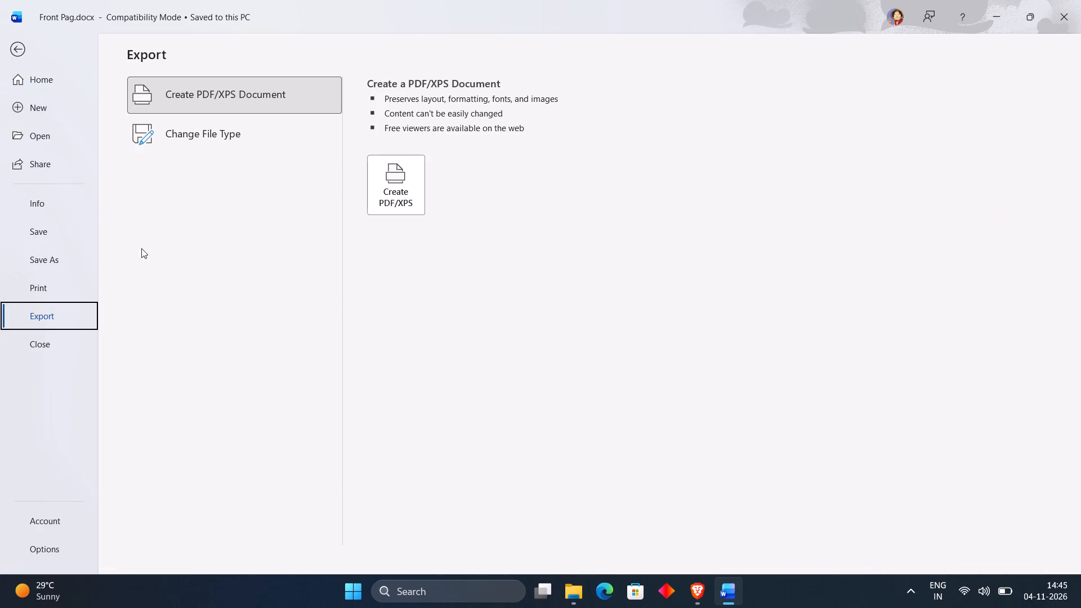
{"action": "left_click", "coordinate": [386, 189]}
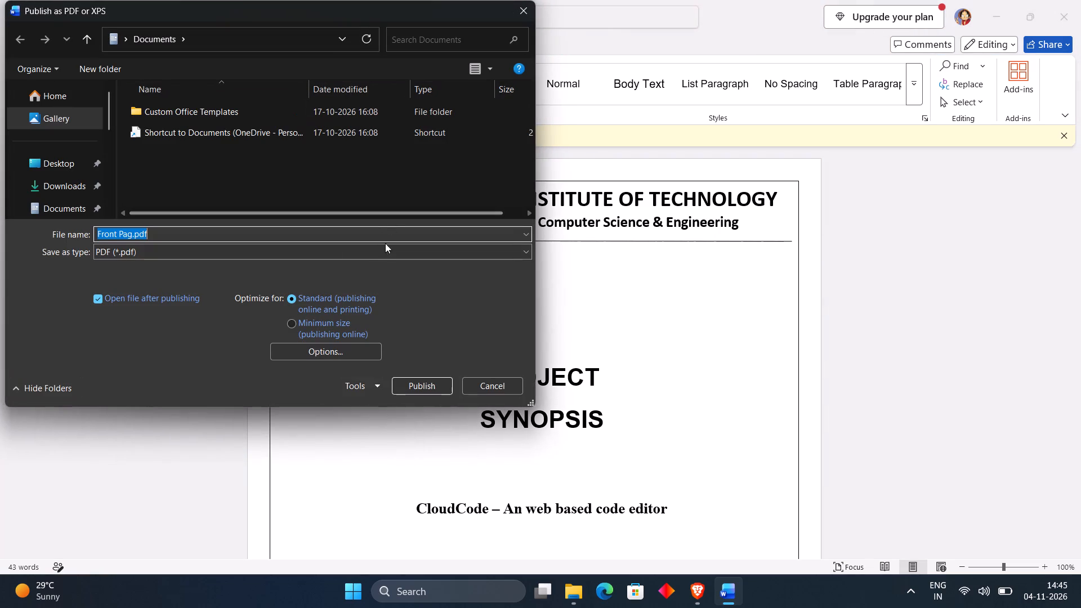
{"action": "left_click", "coordinate": [411, 388]}
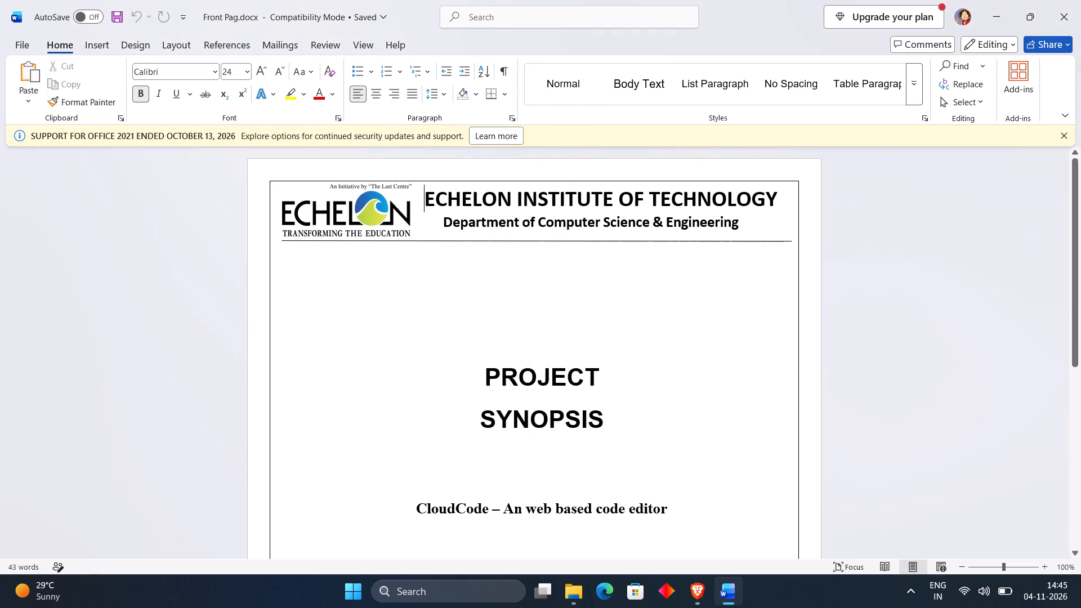
{"action": "scroll", "coordinate": [614, 354], "scroll_direction": "down", "scroll_amount": 8}
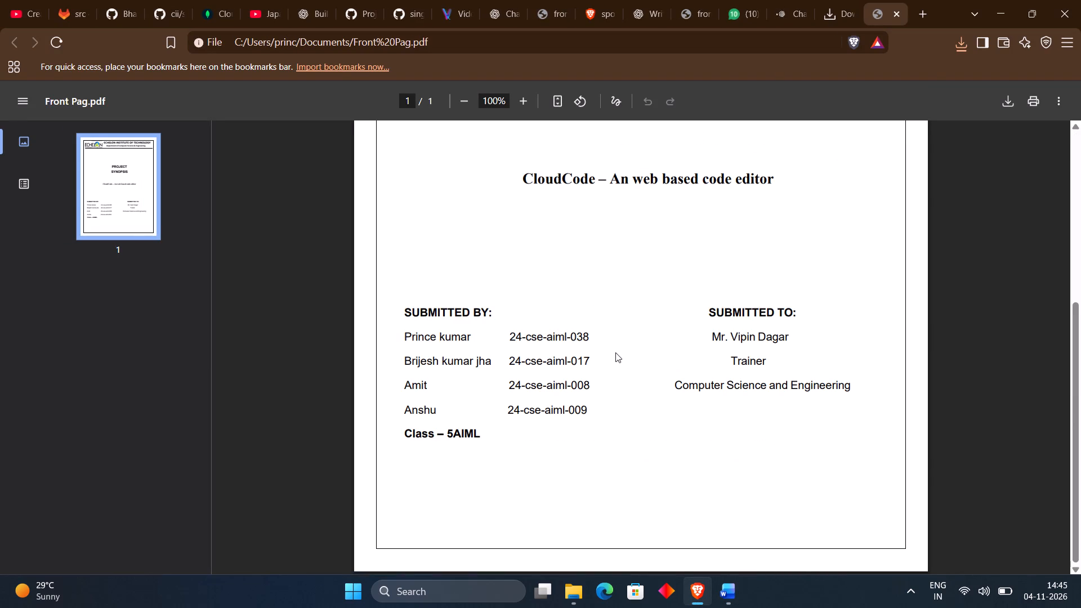
{"action": "scroll", "coordinate": [619, 351], "scroll_direction": "down", "scroll_amount": 6}
{"action": "scroll", "coordinate": [619, 351], "scroll_direction": "up", "scroll_amount": 4}
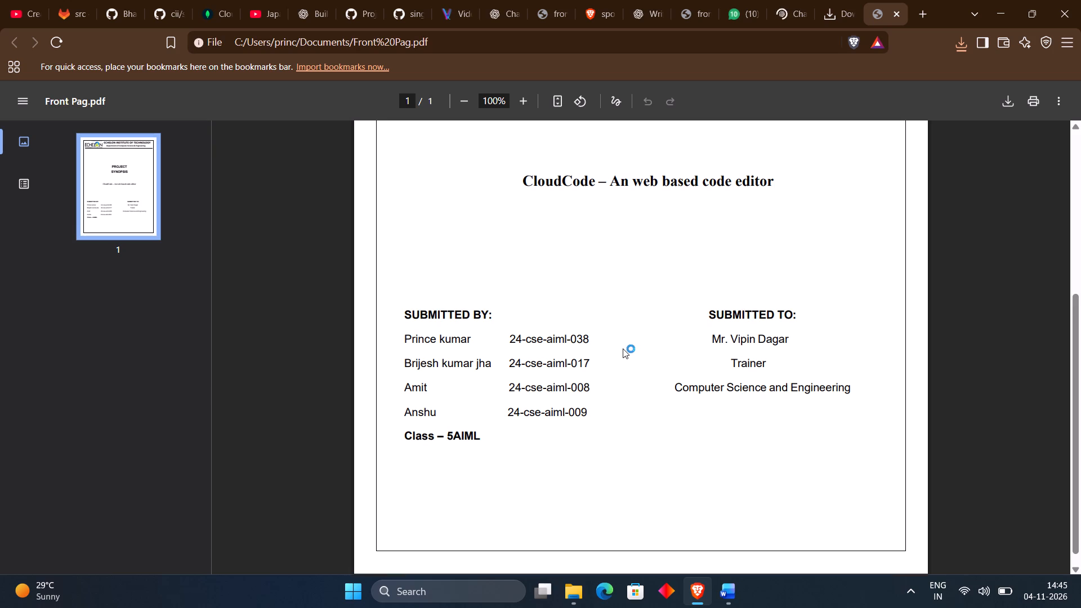
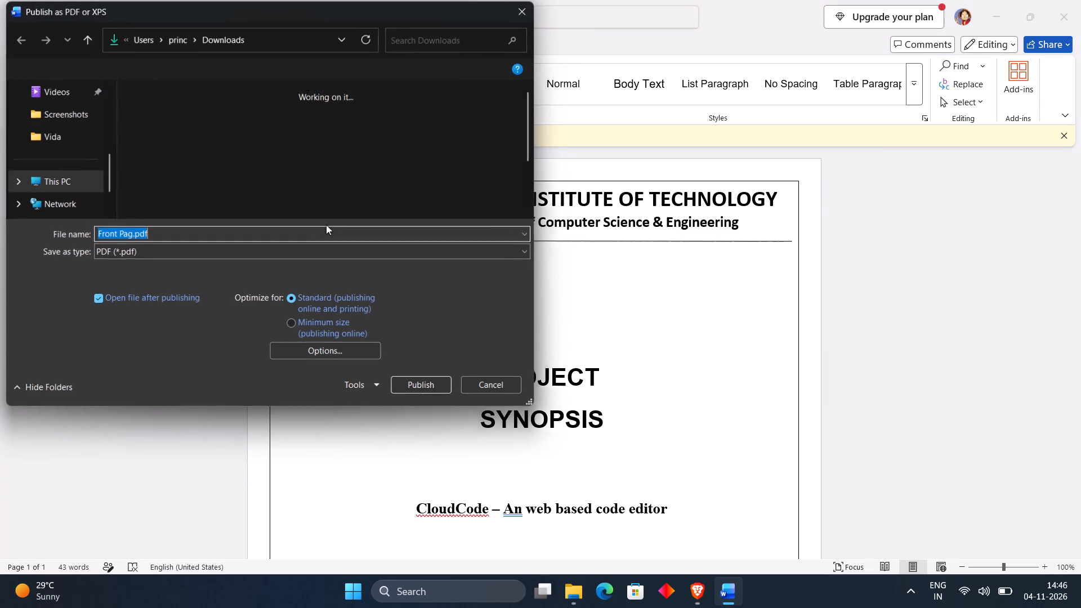
Publish the cover page document as Front Pag.pdf in the Downloads folder, with Standard optimization and opening after publishing.
{"action": "scroll", "coordinate": [83, 166], "scroll_direction": "down", "scroll_amount": 2}
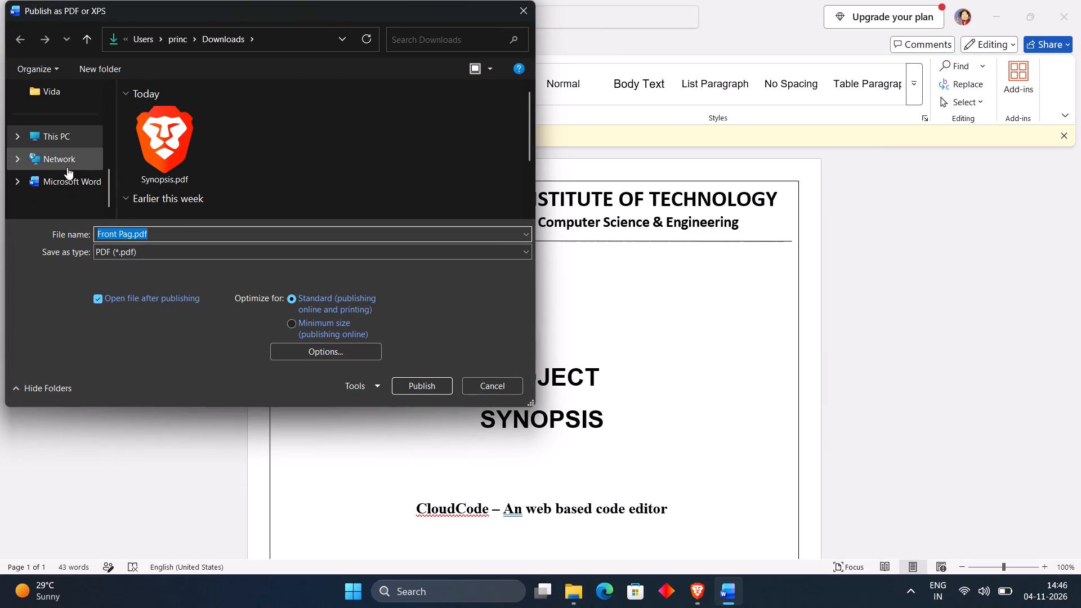
{"action": "scroll", "coordinate": [67, 167], "scroll_direction": "up", "scroll_amount": 4}
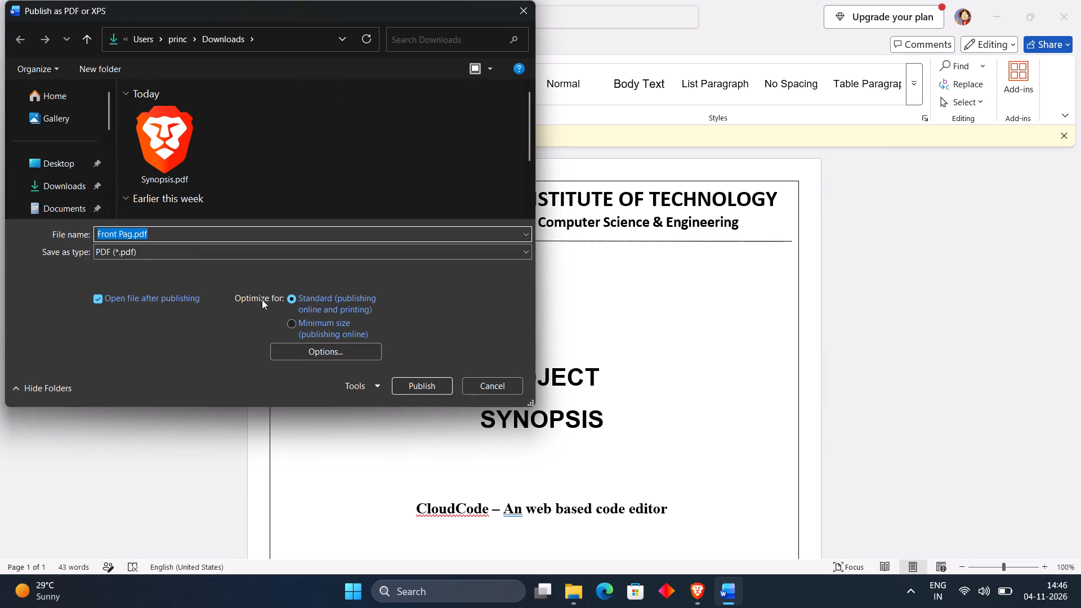
{"action": "left_click", "coordinate": [423, 387]}
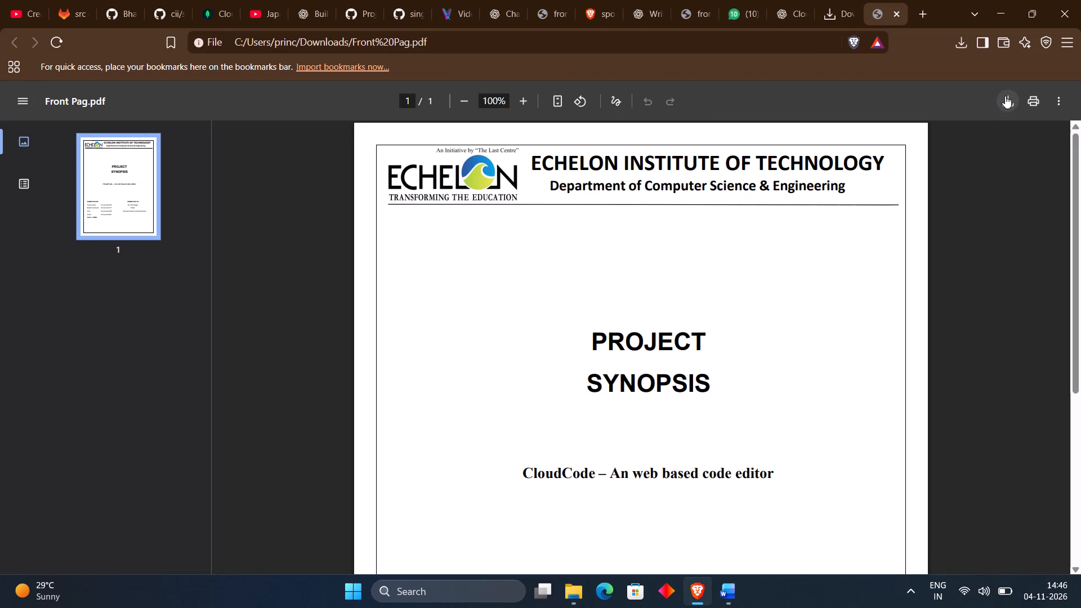
Open the print preview for the one-page cover page file Front Pag.pdf.
{"action": "left_click", "coordinate": [1006, 96]}
{"action": "left_click", "coordinate": [1031, 98]}
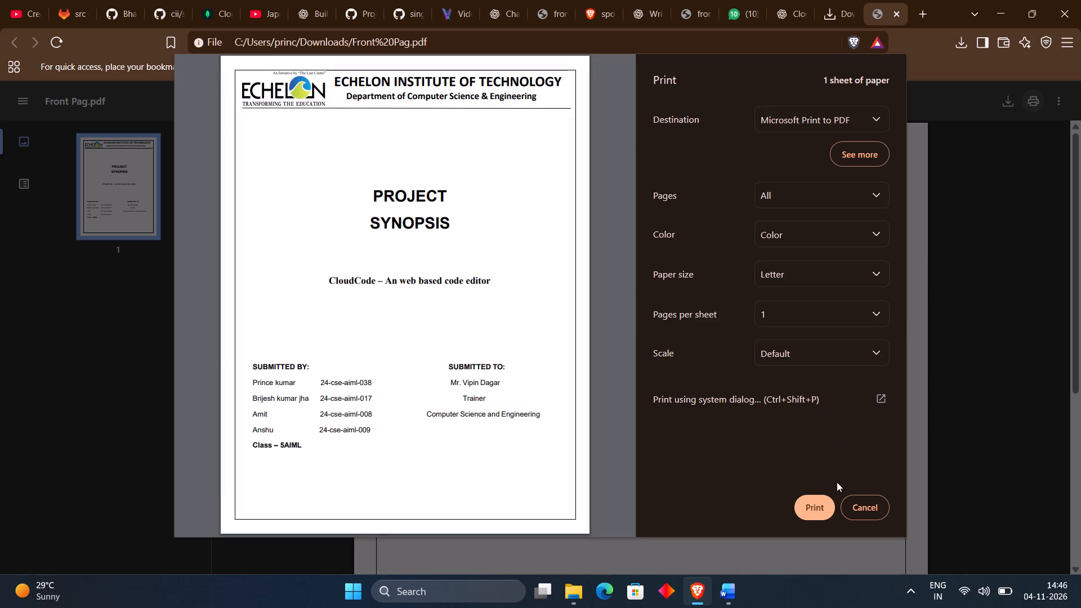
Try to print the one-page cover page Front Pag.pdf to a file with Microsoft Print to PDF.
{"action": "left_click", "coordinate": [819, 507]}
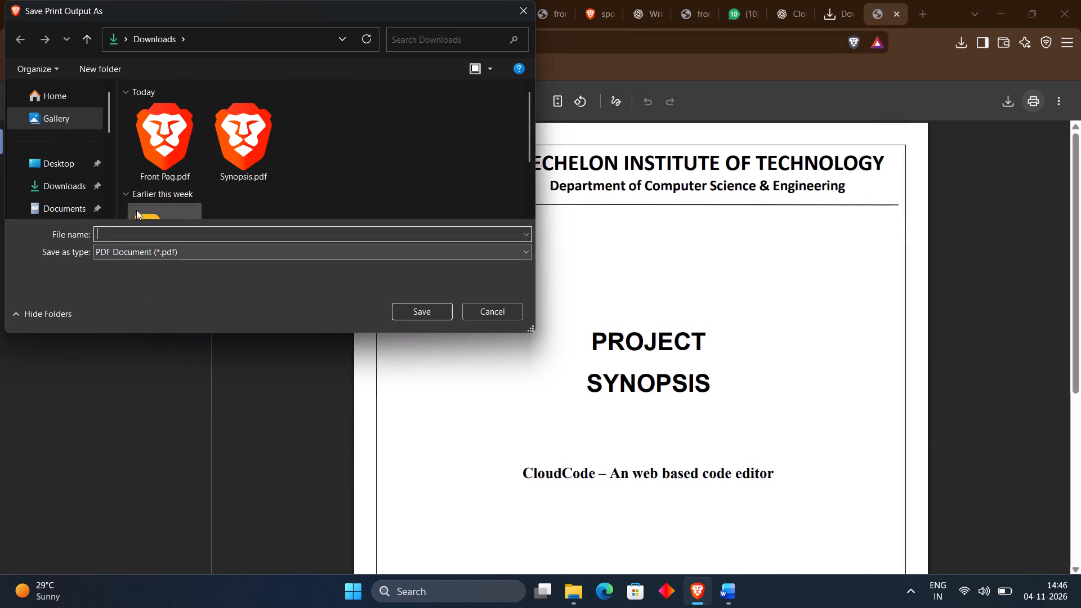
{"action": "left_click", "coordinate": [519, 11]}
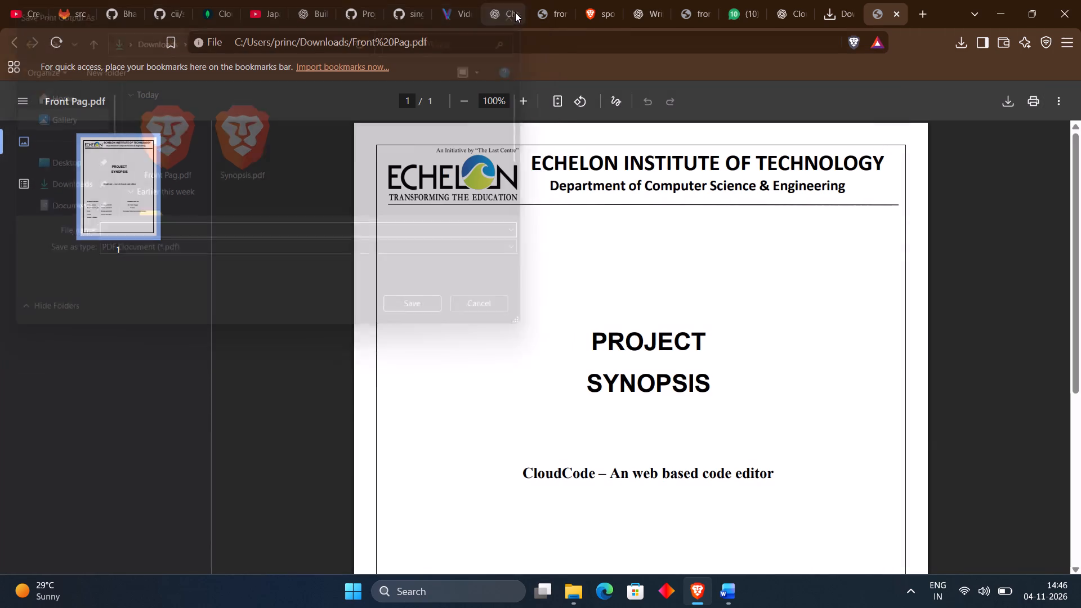
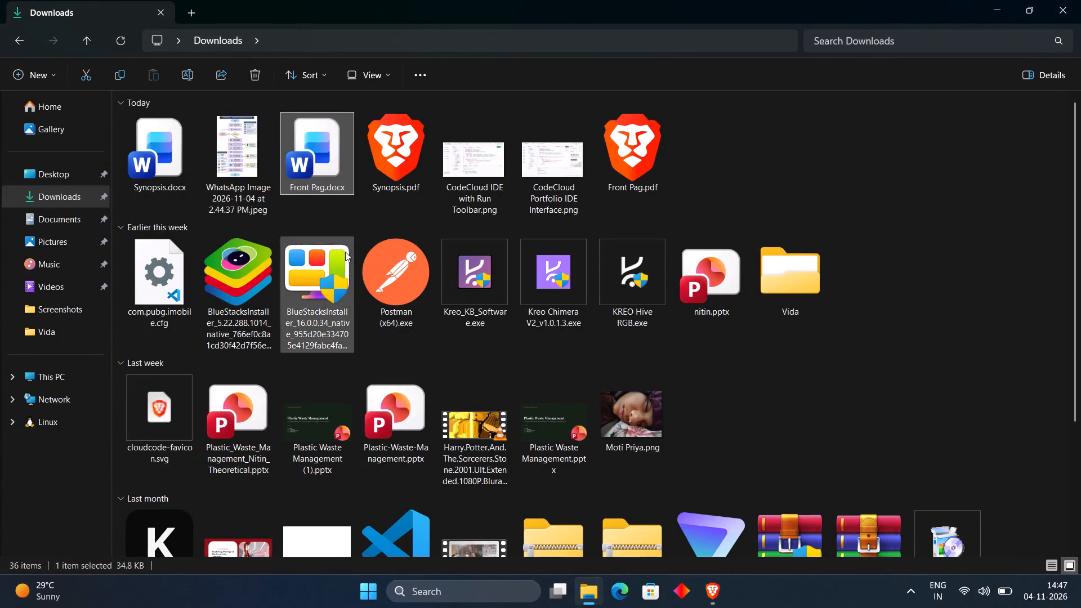
Open Synopsis.docx from the Downloads folder and look over its contents table and Abstract page.
{"action": "scroll", "coordinate": [345, 252], "scroll_direction": "up", "scroll_amount": 1}
{"action": "double_click", "coordinate": [177, 175]}
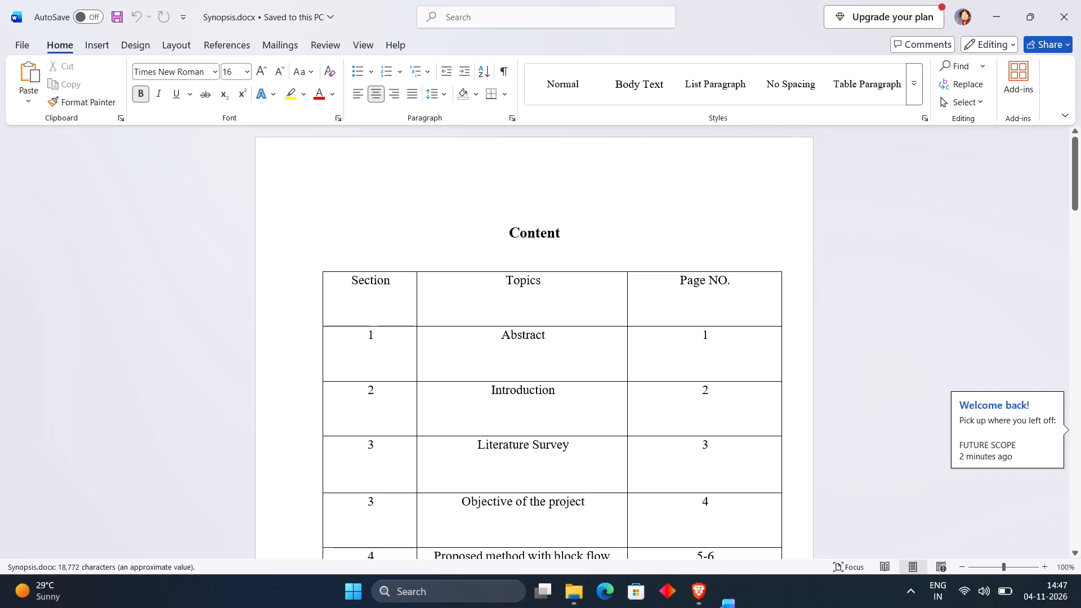
{"action": "scroll", "coordinate": [449, 252], "scroll_direction": "down", "scroll_amount": 11}
{"action": "scroll", "coordinate": [461, 247], "scroll_direction": "up", "scroll_amount": 1}
{"action": "scroll", "coordinate": [461, 243], "scroll_direction": "down", "scroll_amount": 12}
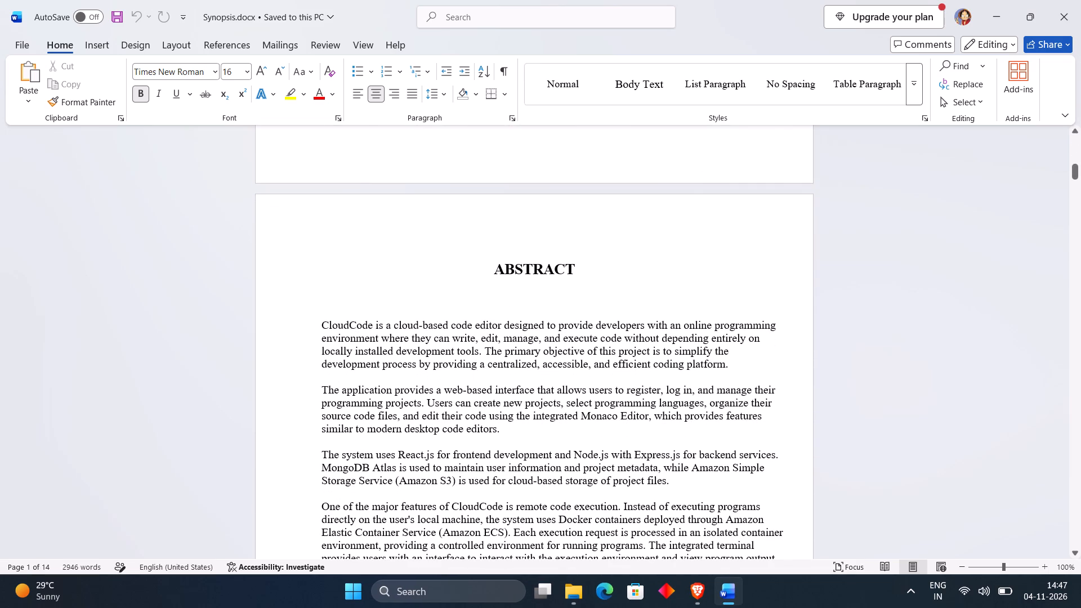
Open the Backstage view with the file commands for the Synopsis.docx document.
{"action": "scroll", "coordinate": [286, 255], "scroll_direction": "up", "scroll_amount": 7}
{"action": "left_click", "coordinate": [15, 44]}
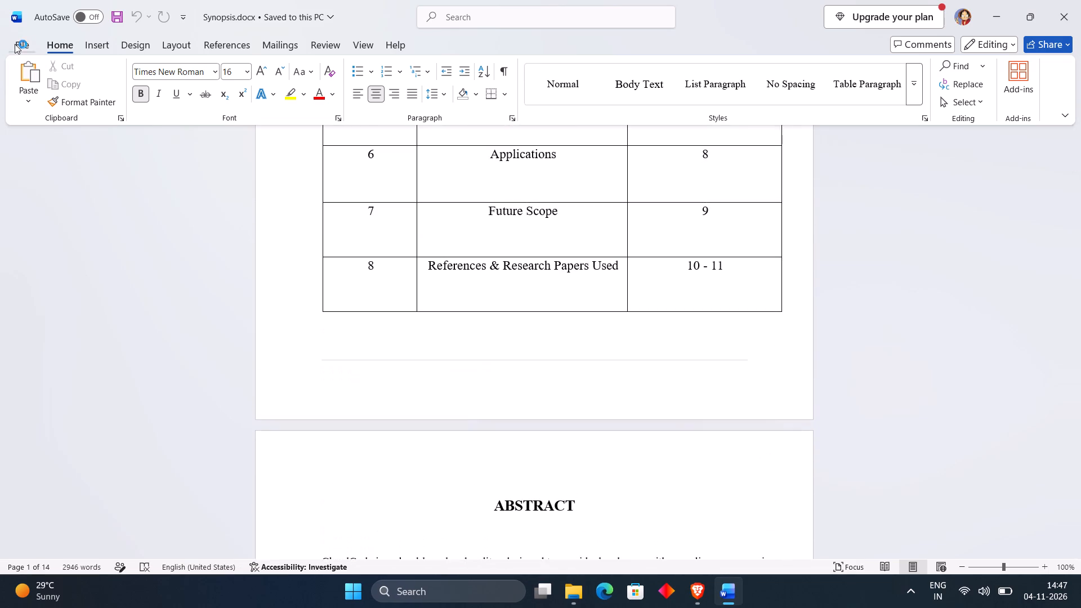
Export the Synopsis document as a standard-quality PDF in the Documents folder, naming the file SynopsisPrince.pdf.
{"action": "left_click", "coordinate": [33, 315]}
{"action": "left_click", "coordinate": [406, 194]}
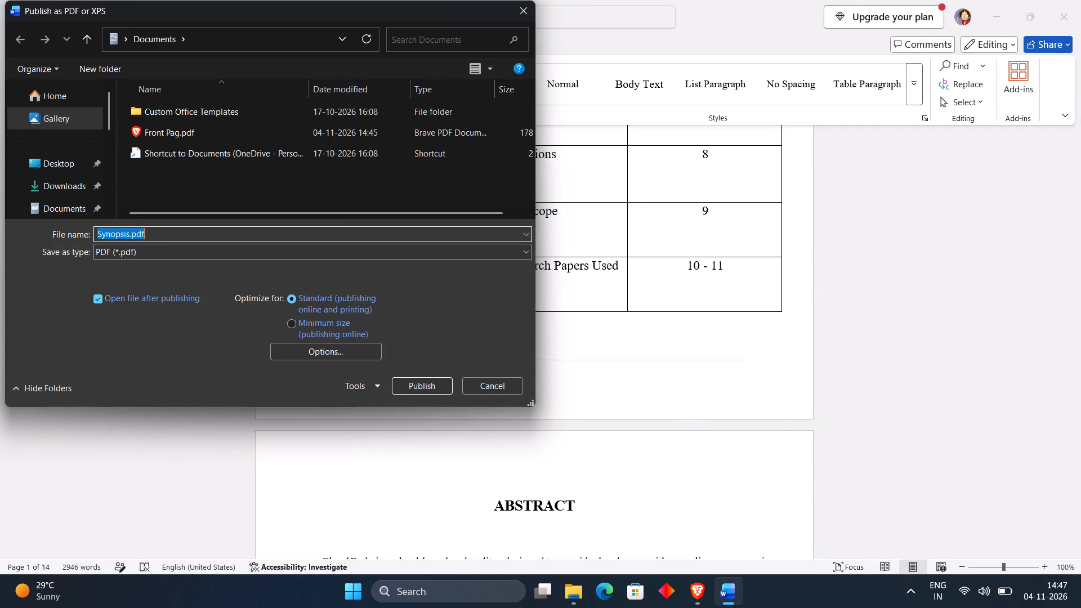
{"action": "left_click", "coordinate": [130, 235]}
{"action": "key", "text": "Right"}
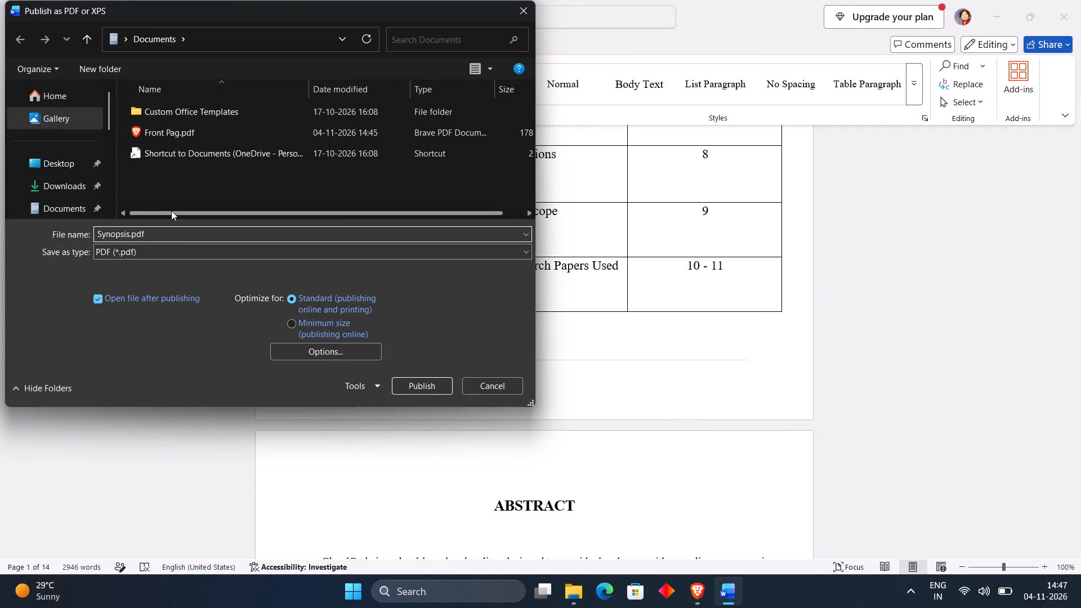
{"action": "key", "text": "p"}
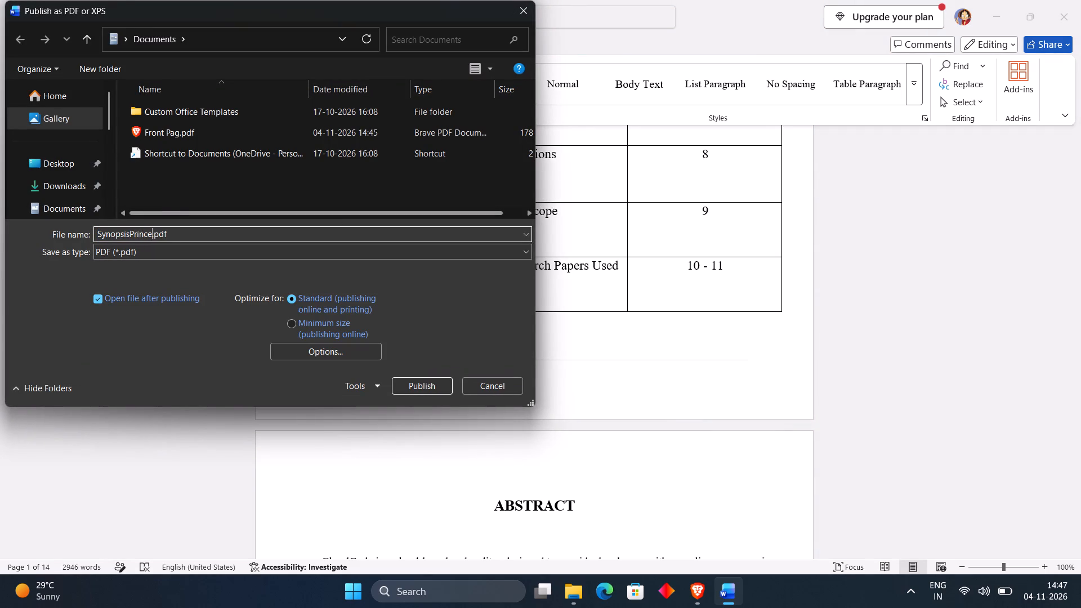